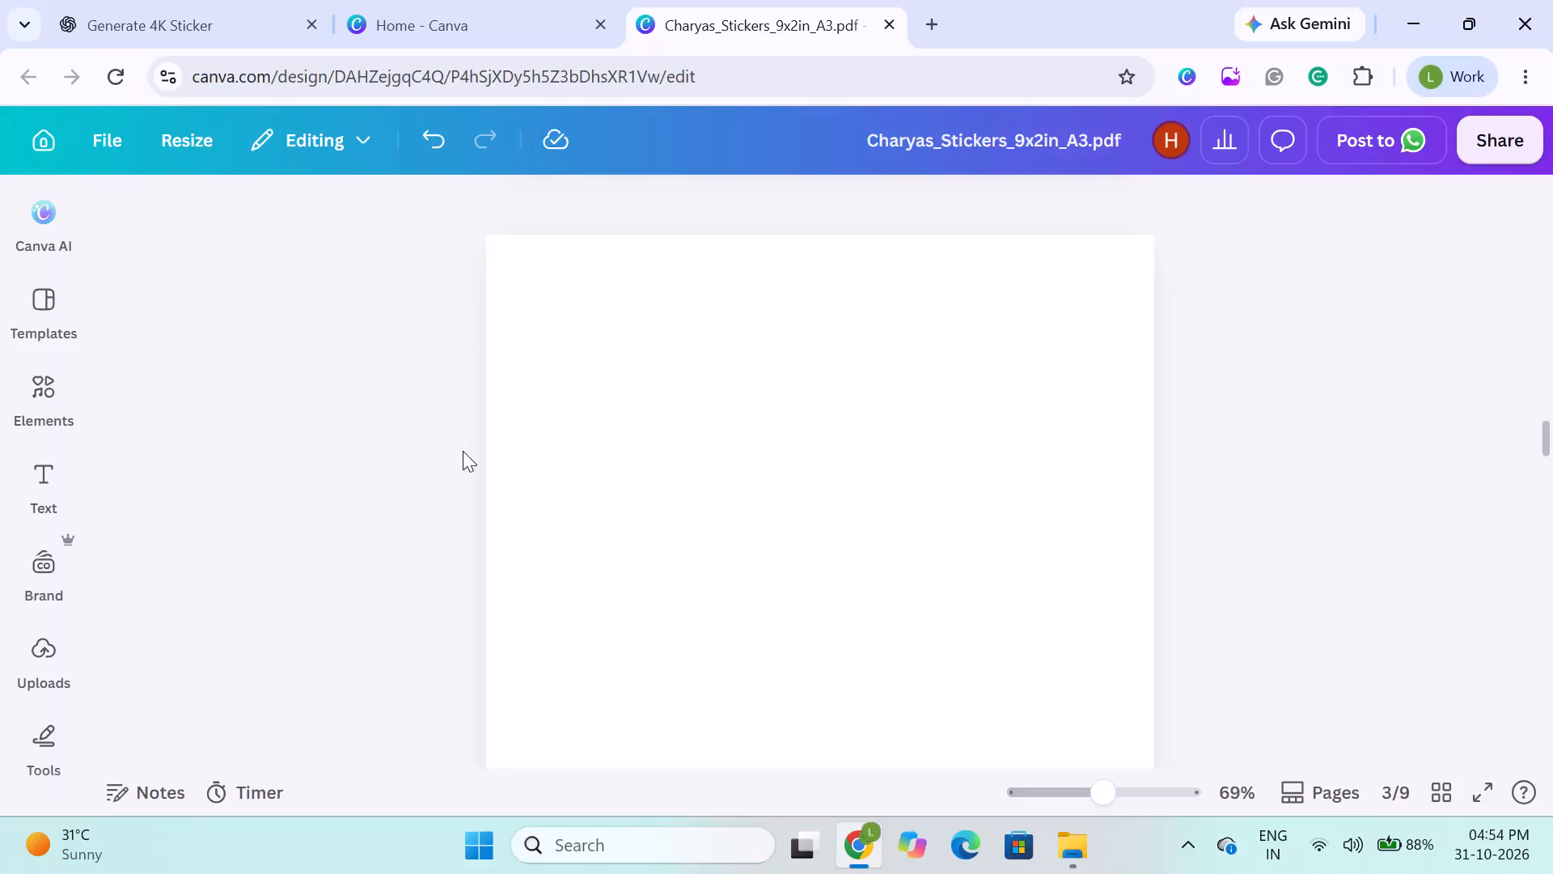
Review the blue-framed sticker labels on pages 2 and 3 and the blank rows on page 4.
scroll(501, 464, "up", 3)
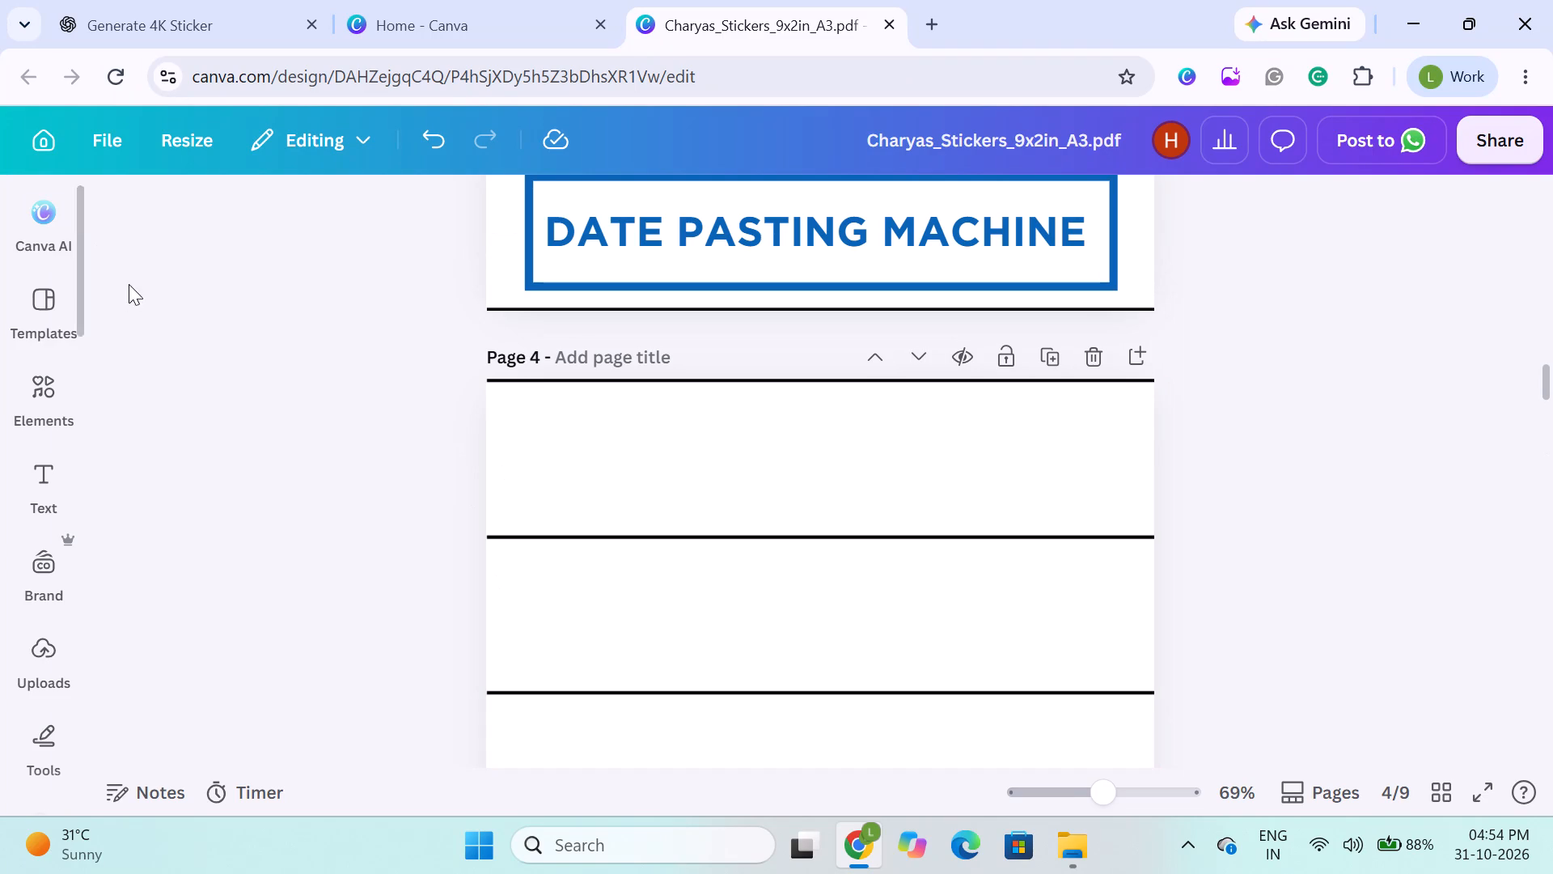
left_click(350, 414)
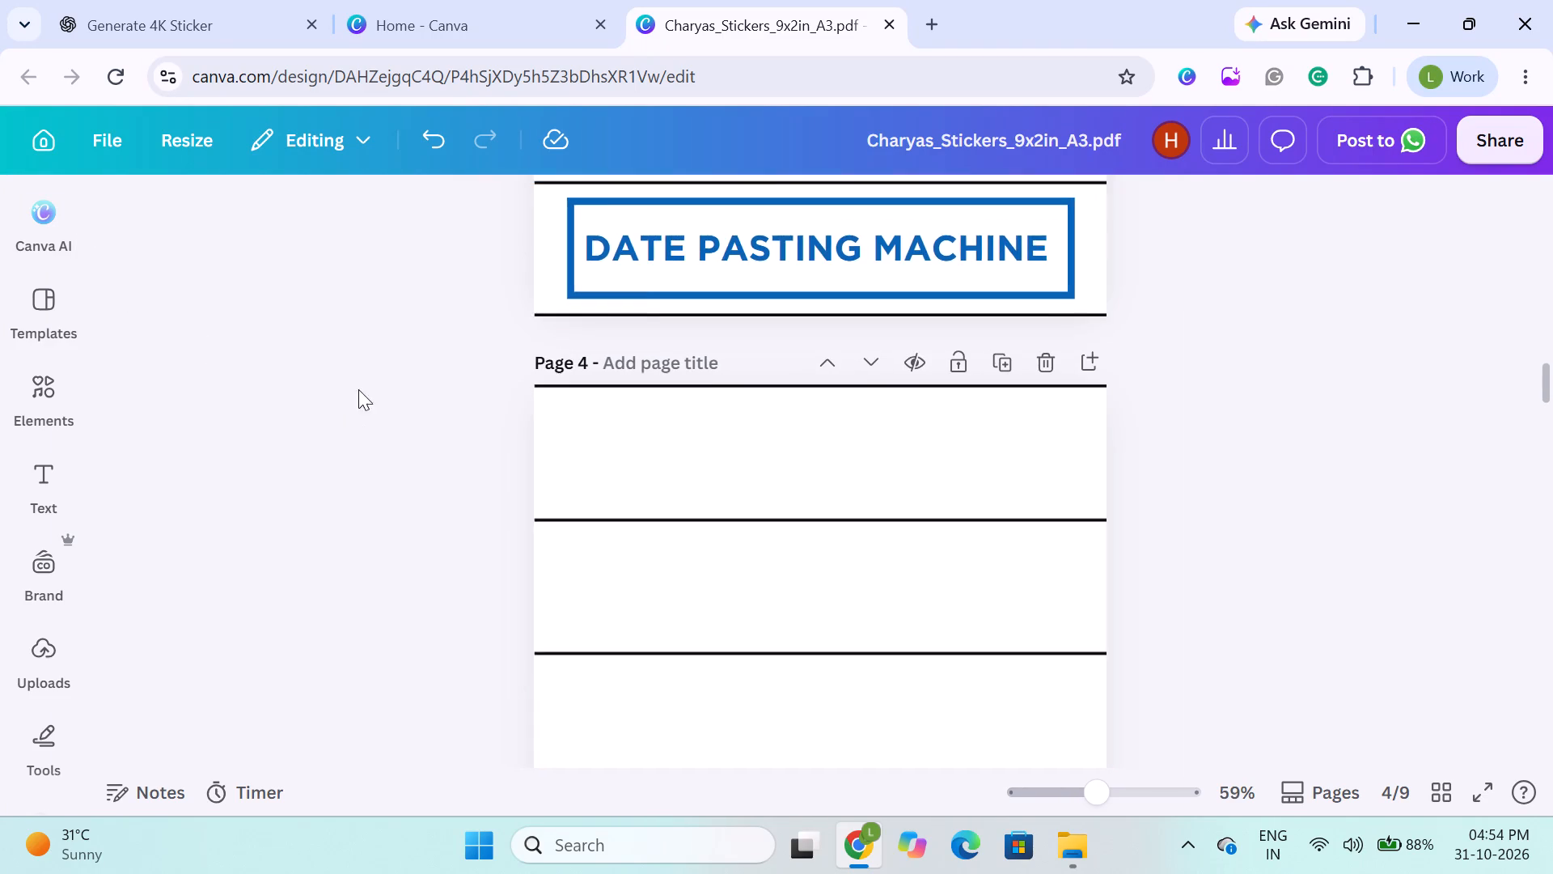
scroll(399, 363, "up", 3)
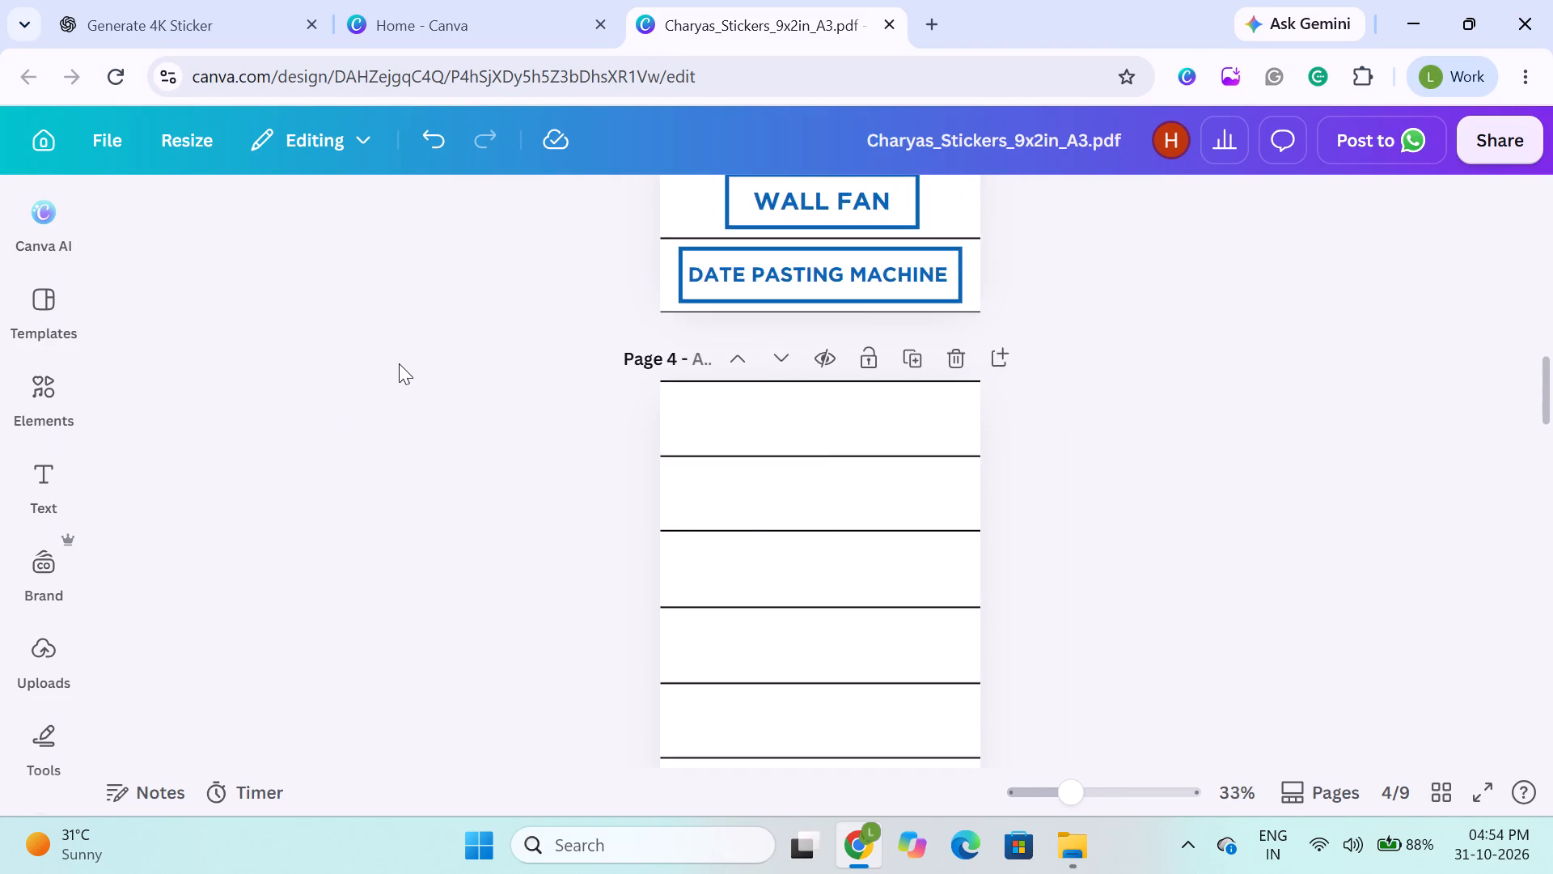
scroll(399, 363, "up", 2)
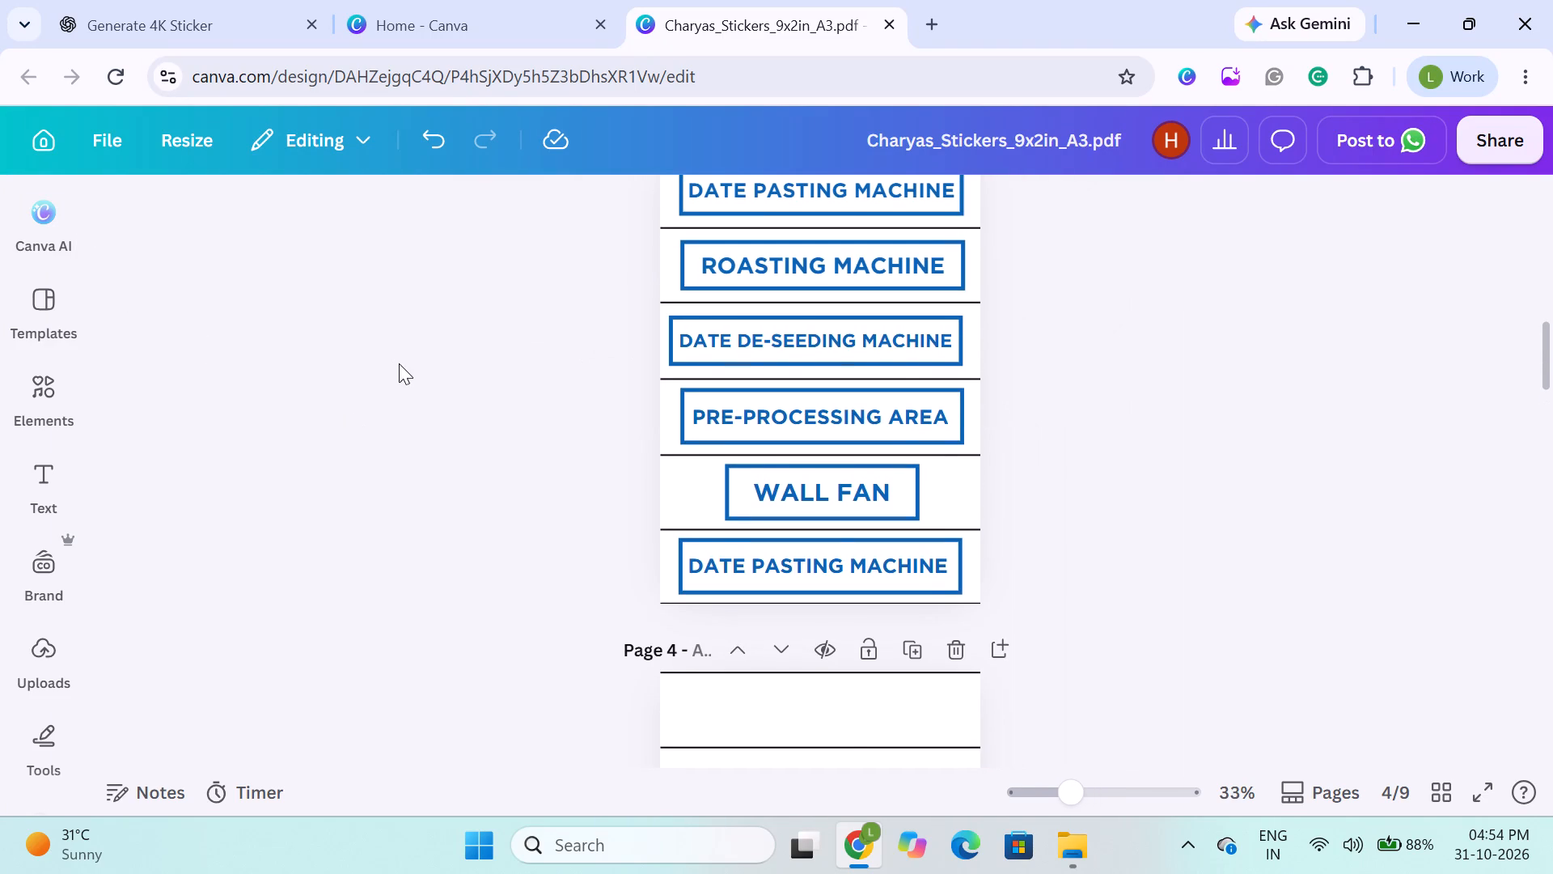
scroll(399, 363, "up", 3)
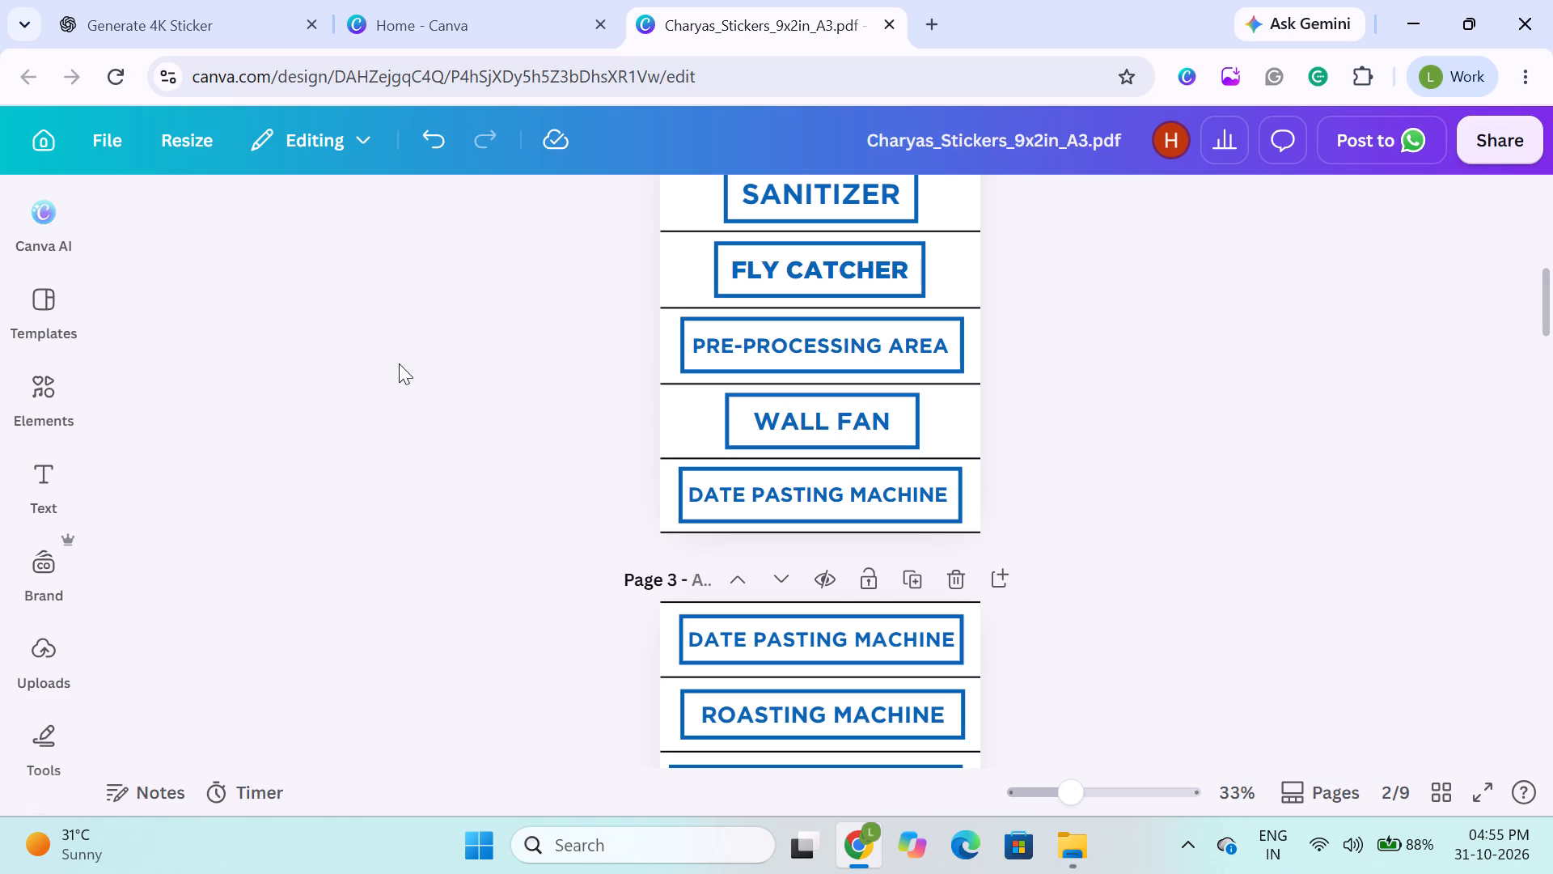
scroll(604, 546, "down", 1)
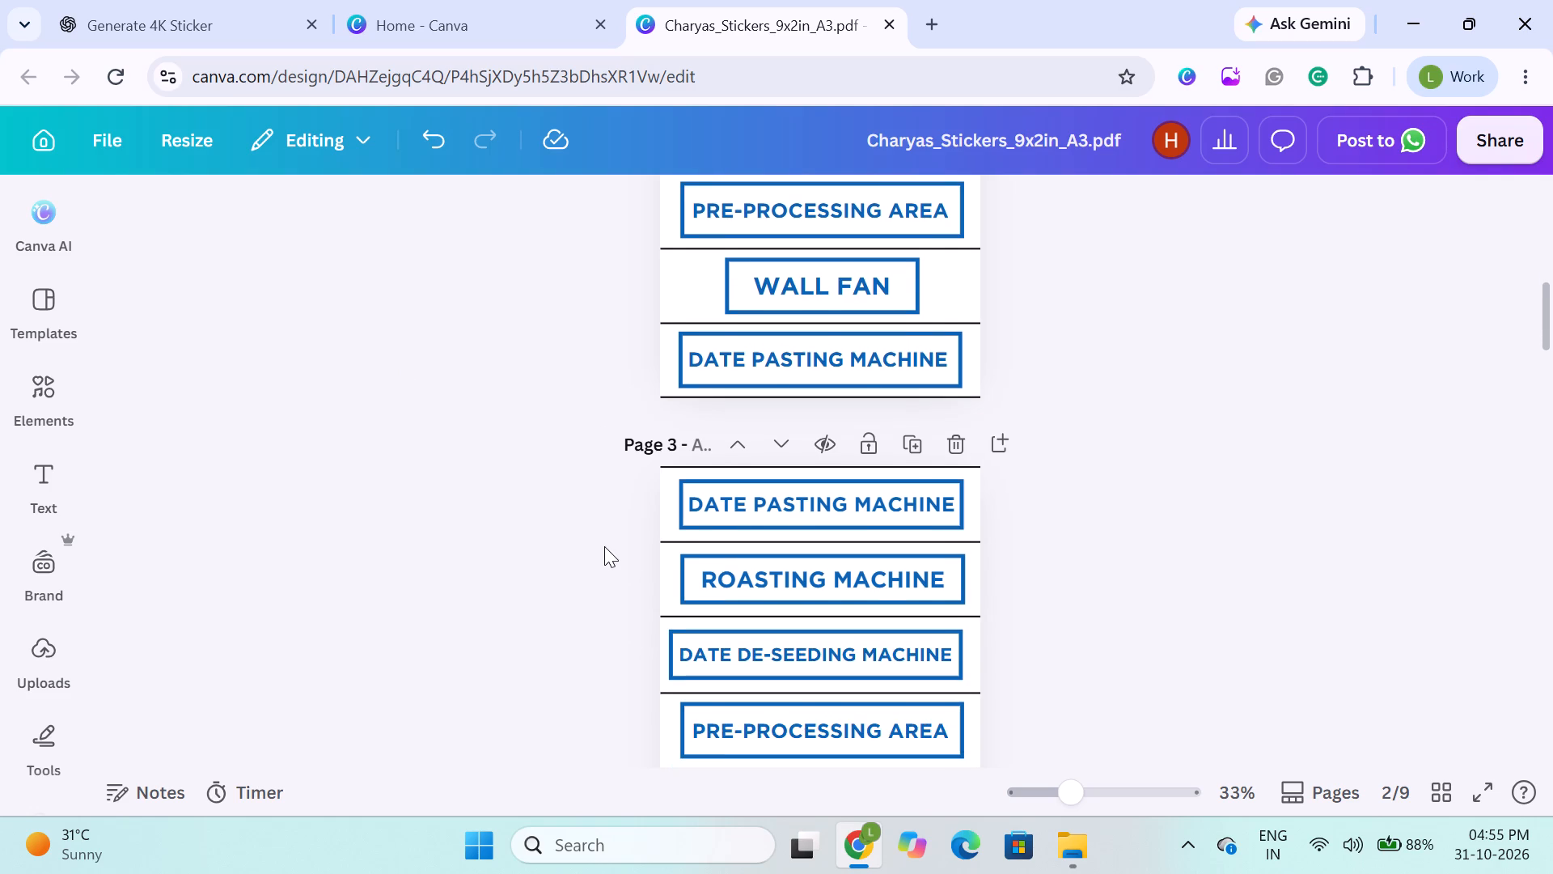
scroll(604, 546, "down", 1)
scroll(604, 546, "up", 1)
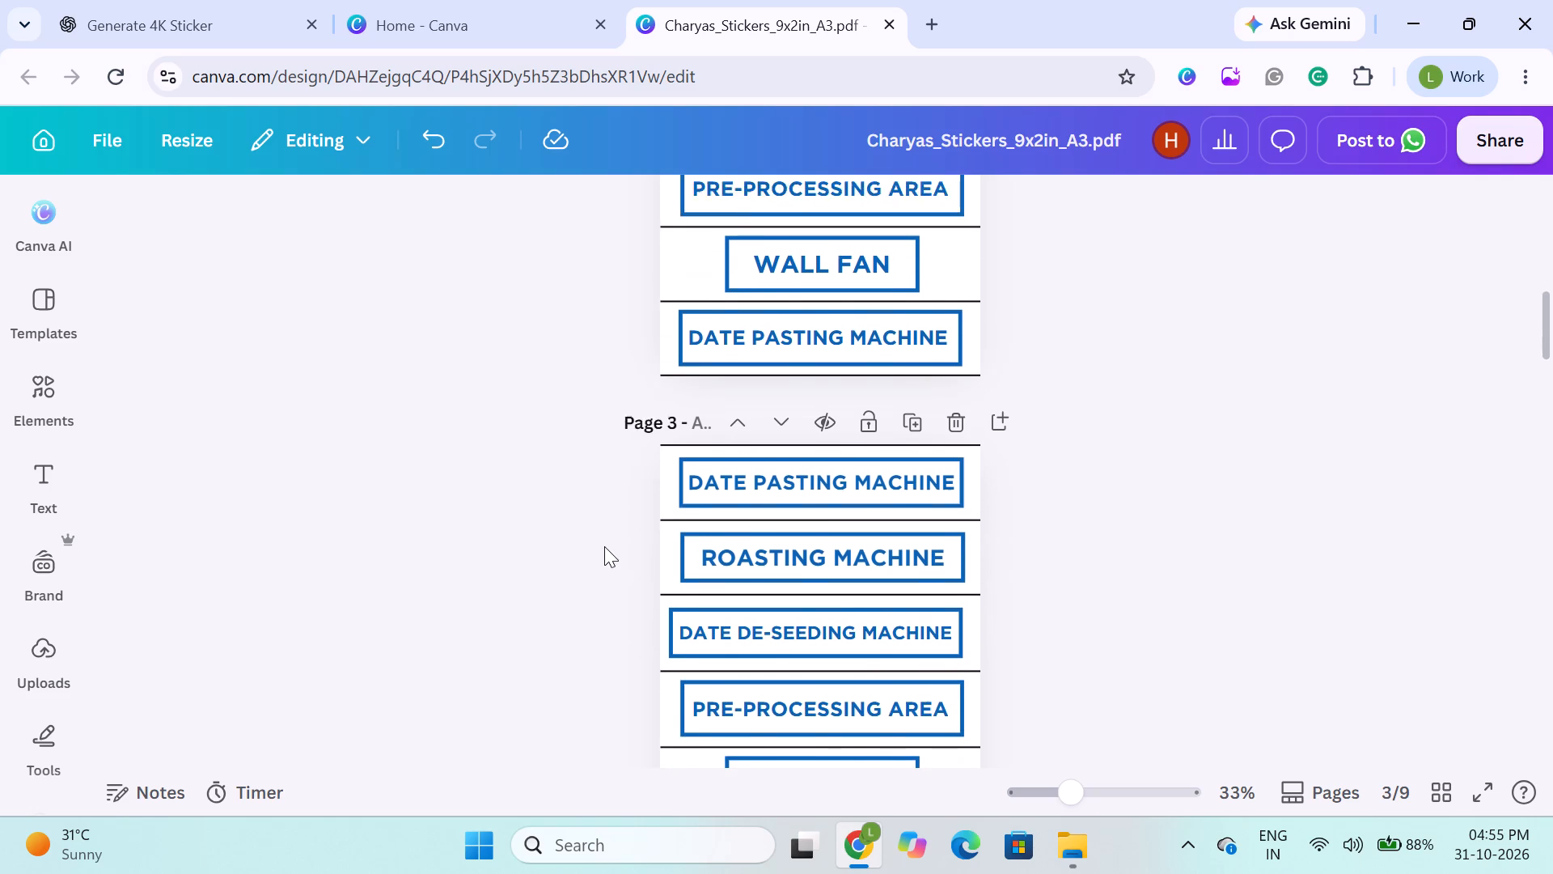
scroll(604, 546, "up", 1)
scroll(604, 546, "down", 3)
scroll(604, 546, "up", 1)
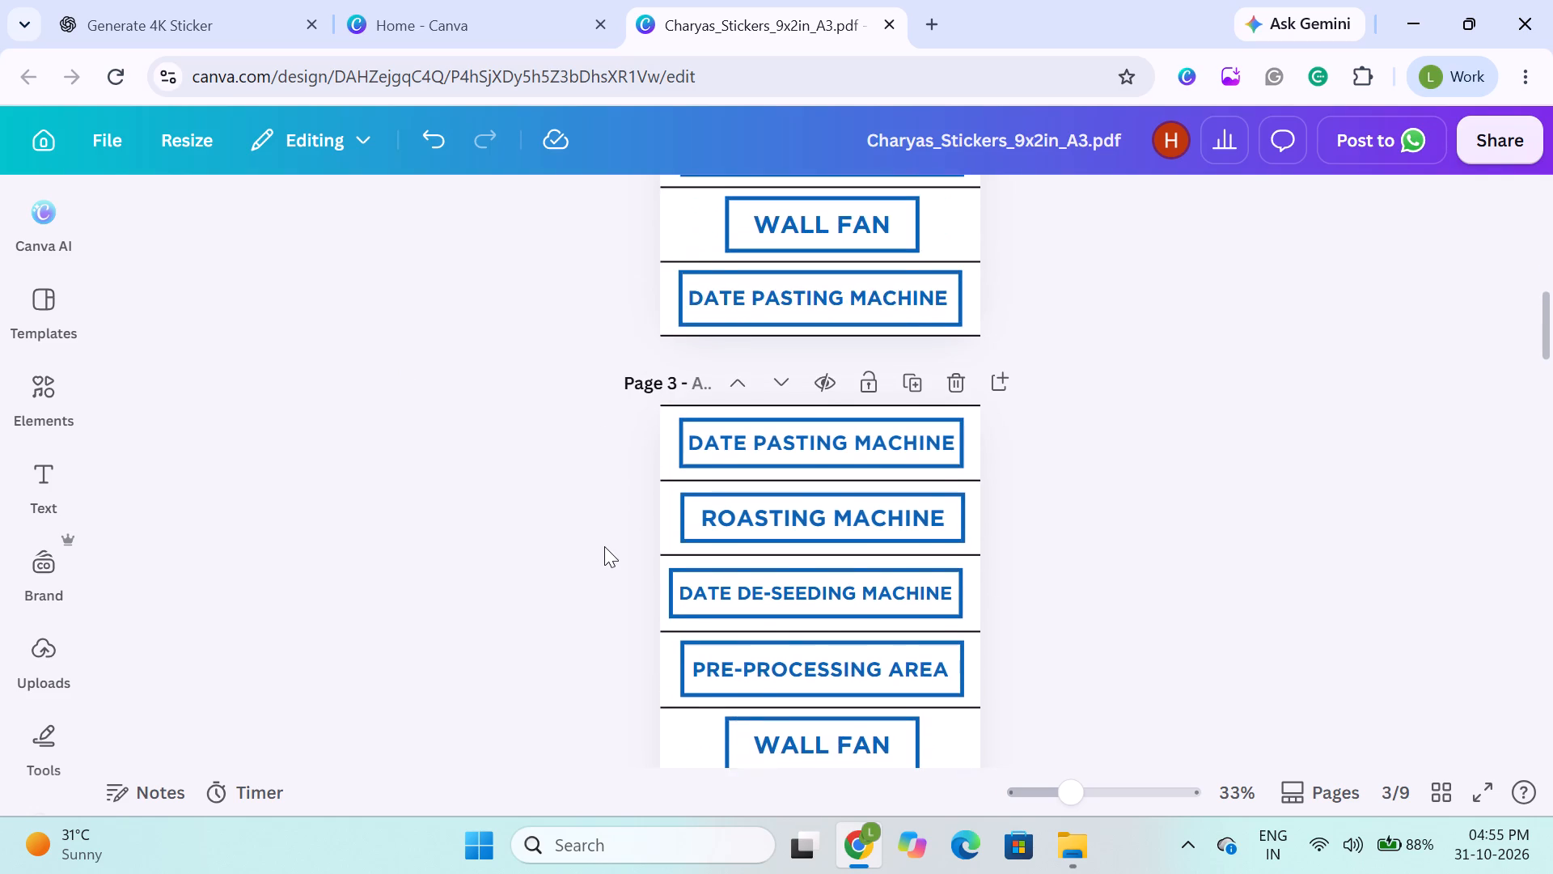
scroll(604, 546, "down", 2)
scroll(604, 546, "up", 3)
scroll(604, 546, "down", 3)
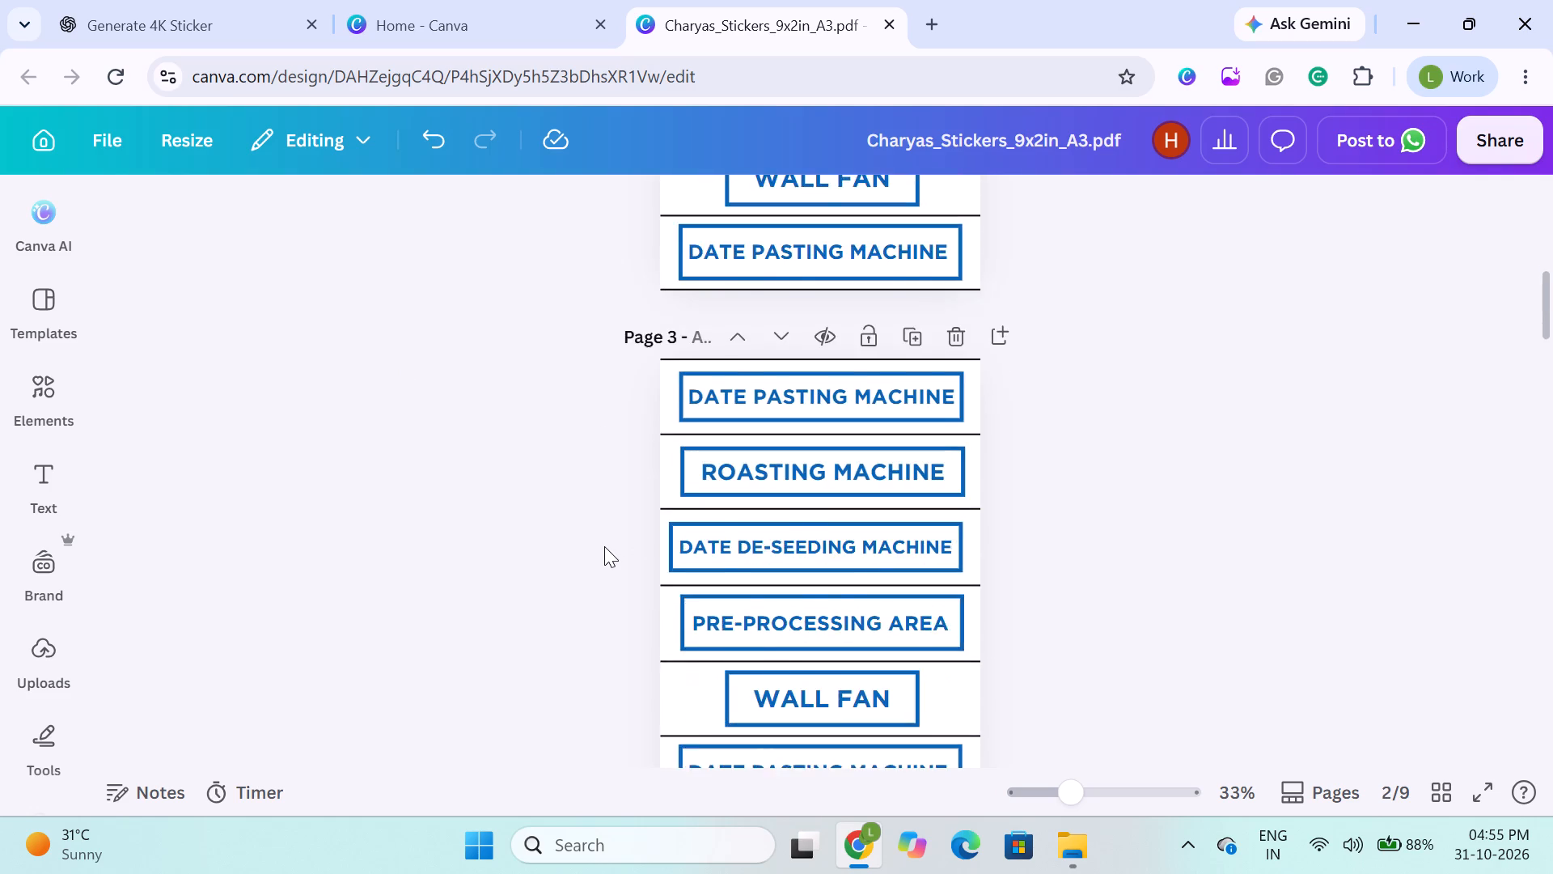
Replace the PRE-PROCESSING AREA label text on page 3 with PLANETRY MIXER.
left_click(768, 516)
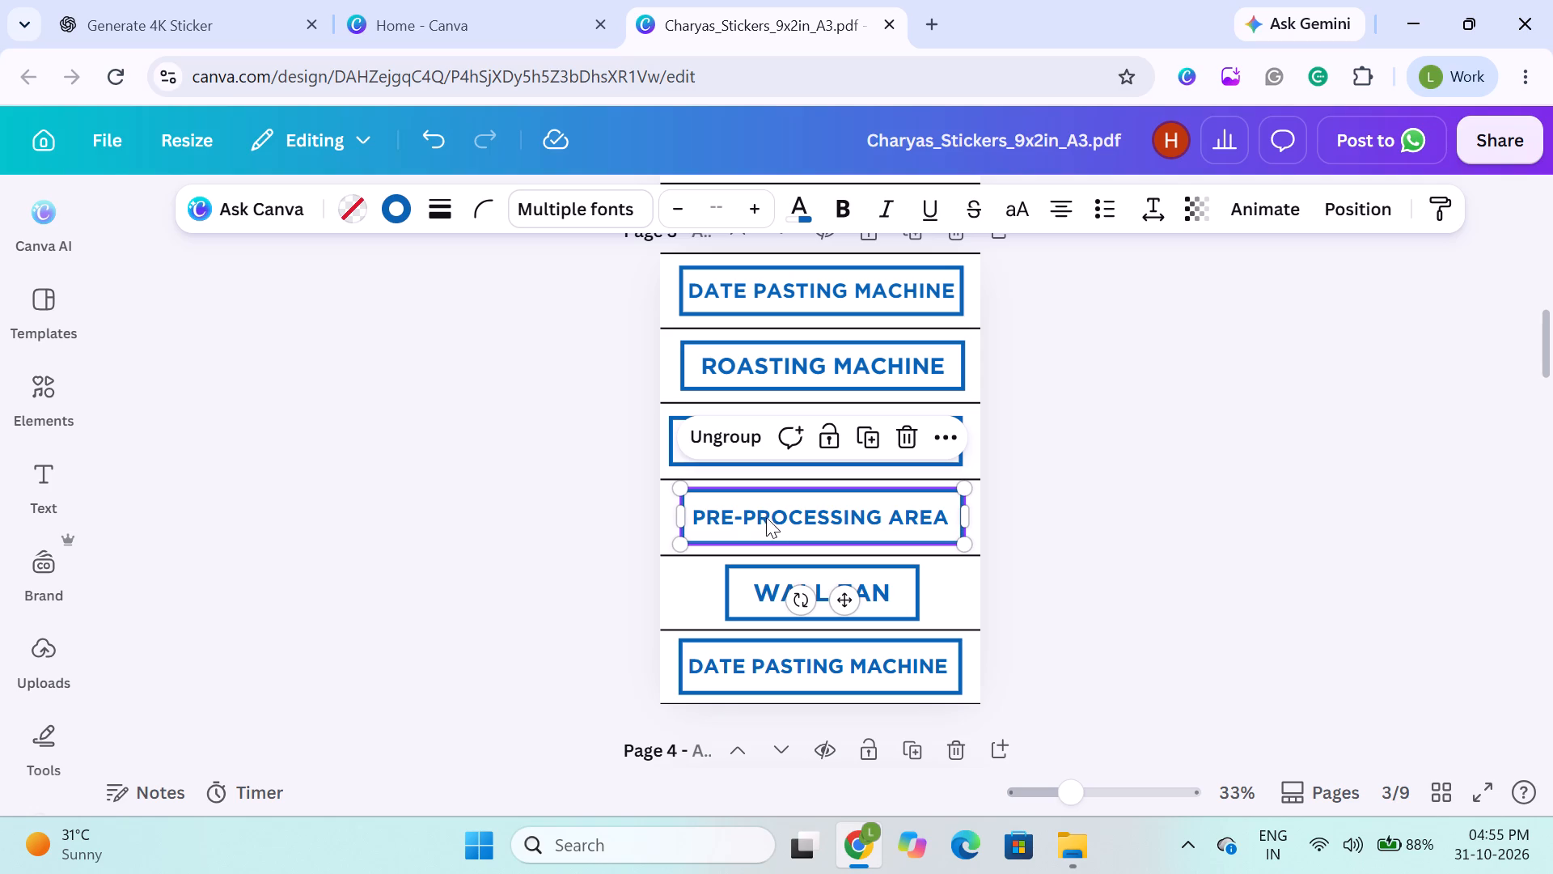
double_click(755, 514)
double_click(755, 514)
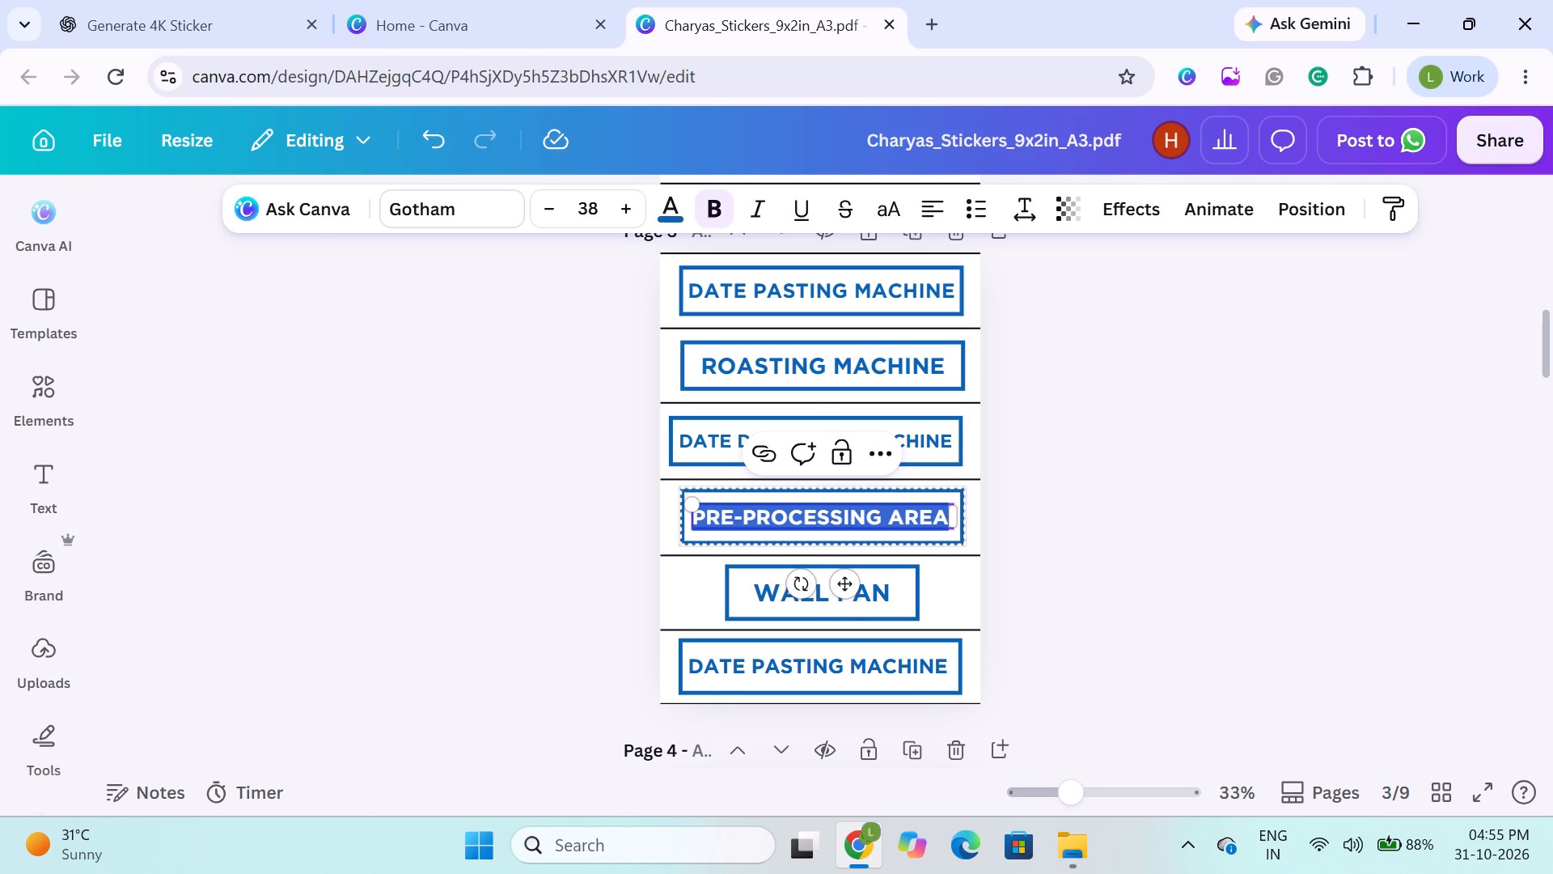
type("plan")
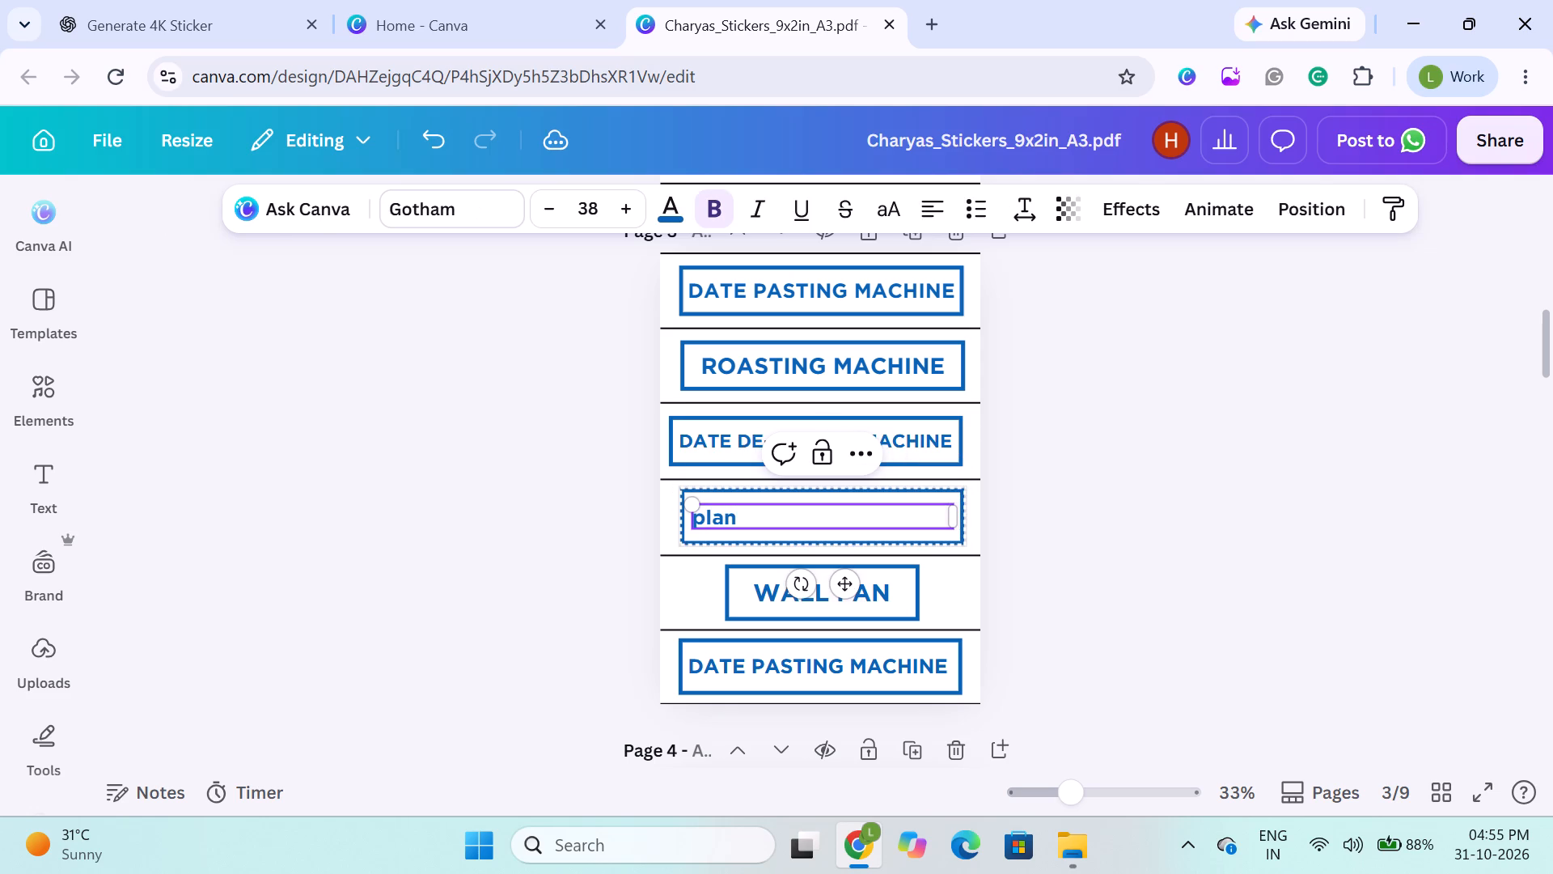
key("BackSpace")
key("BackSpace")
key("BackSpace")
key("BackSpace")
key("BackSpace")
key("BackSpace")
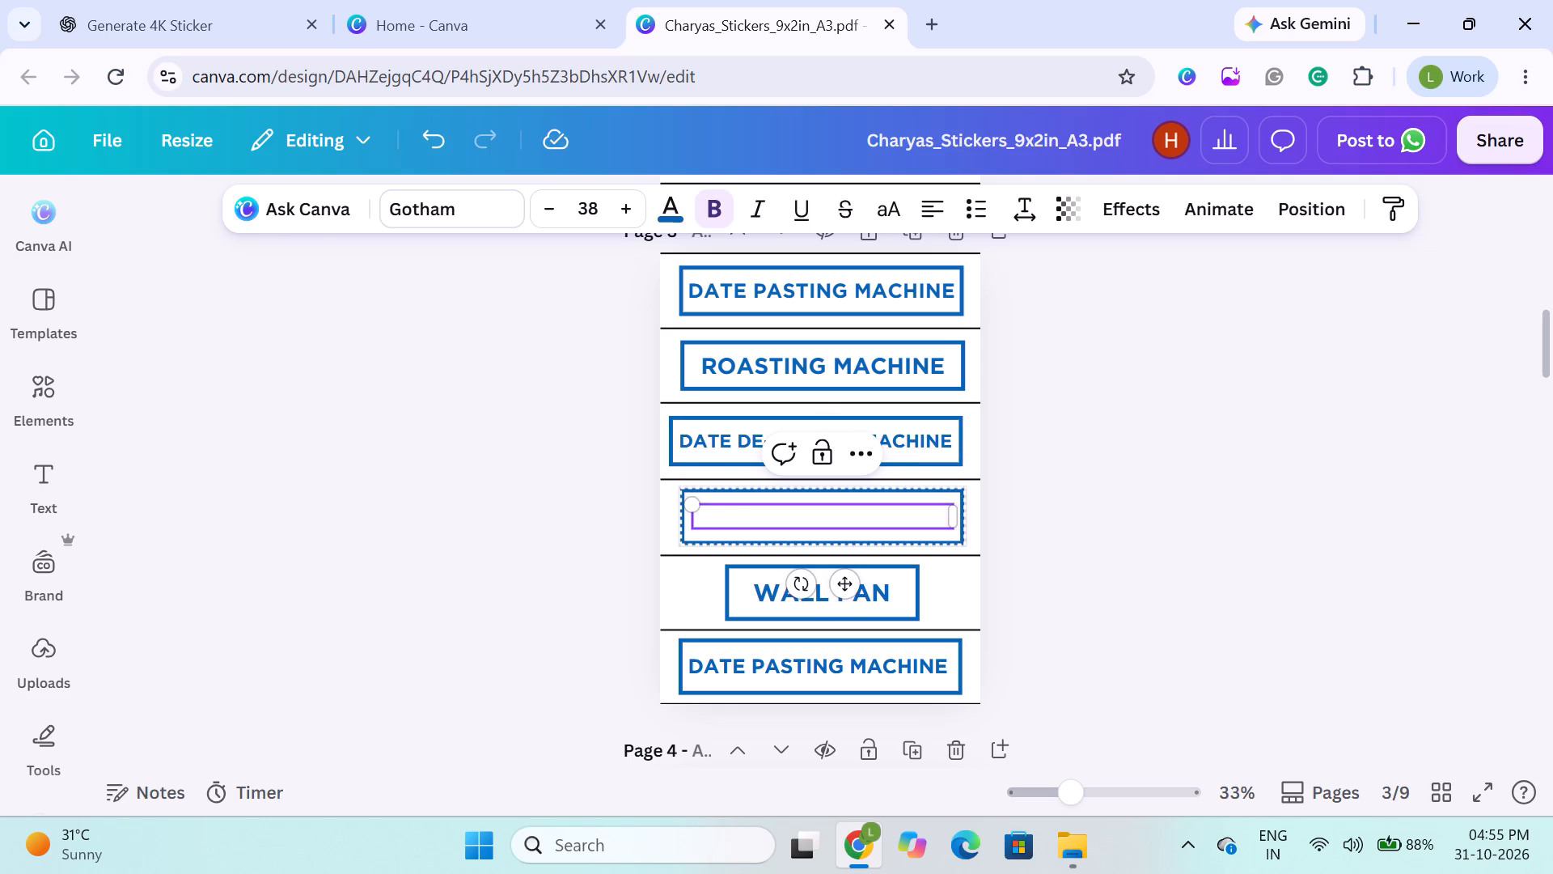
type("PLANT")
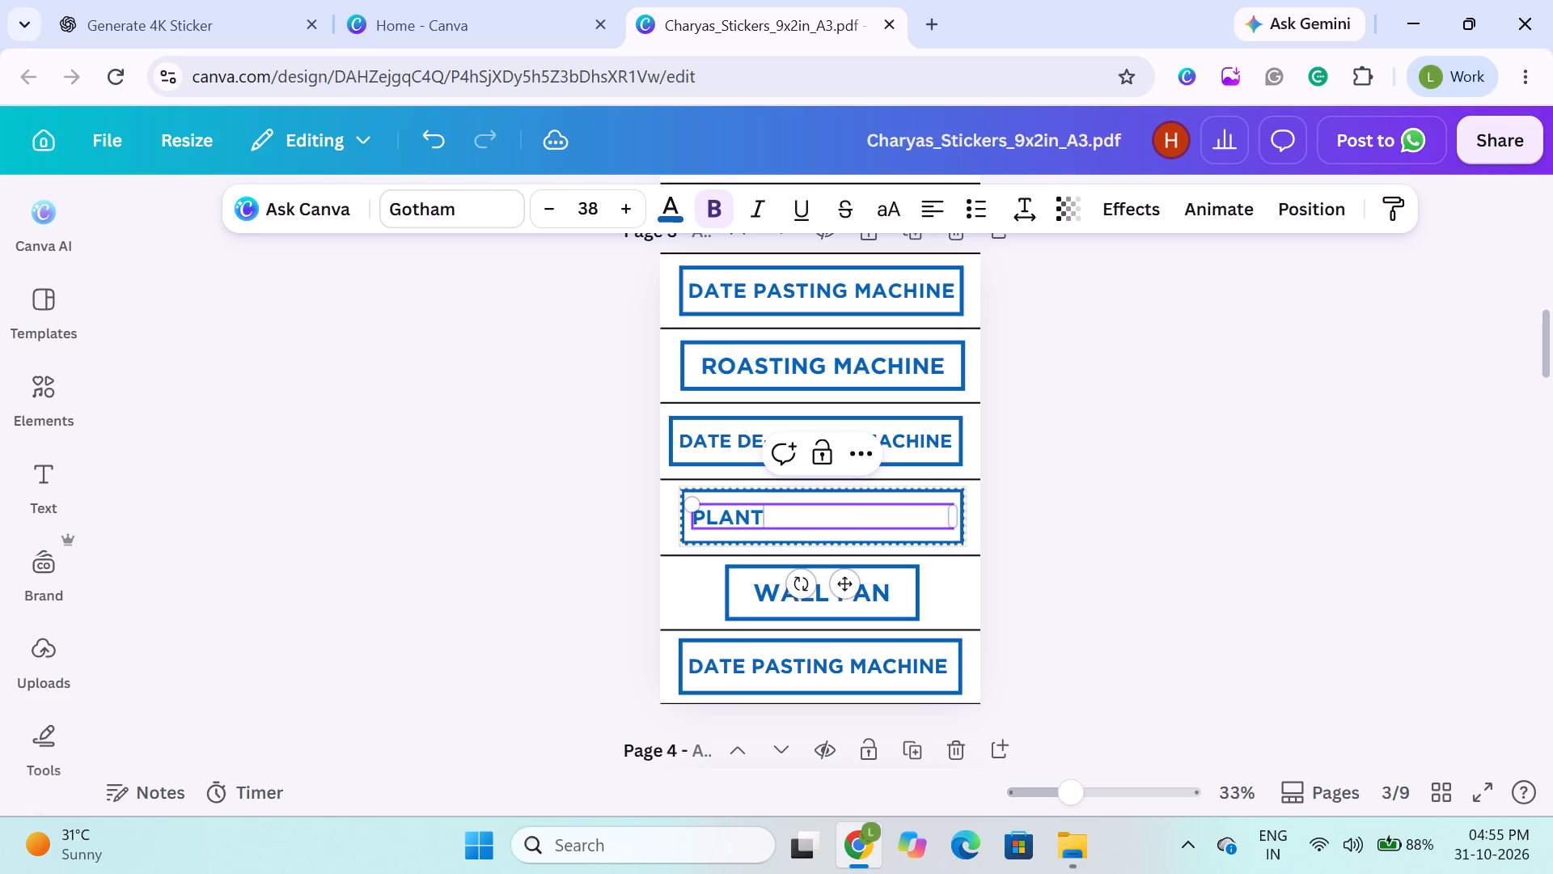
key("BackSpace")
type("ET")
type("RY M")
key("a")
key("BackSpace")
key("BackSpace")
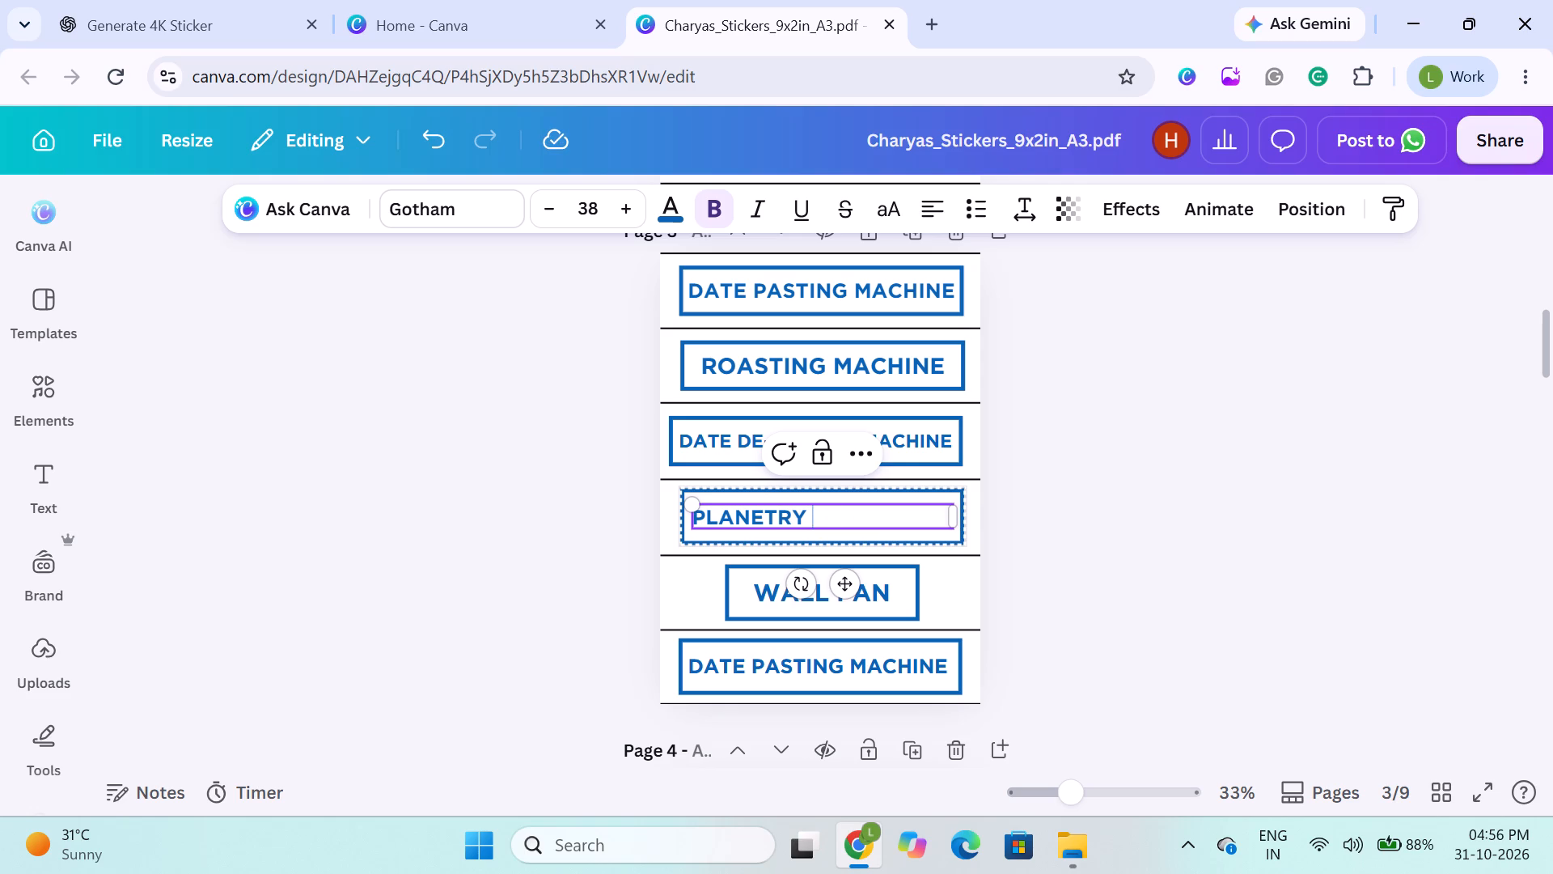
key("BackSpace")
key("space")
type("MIXER")
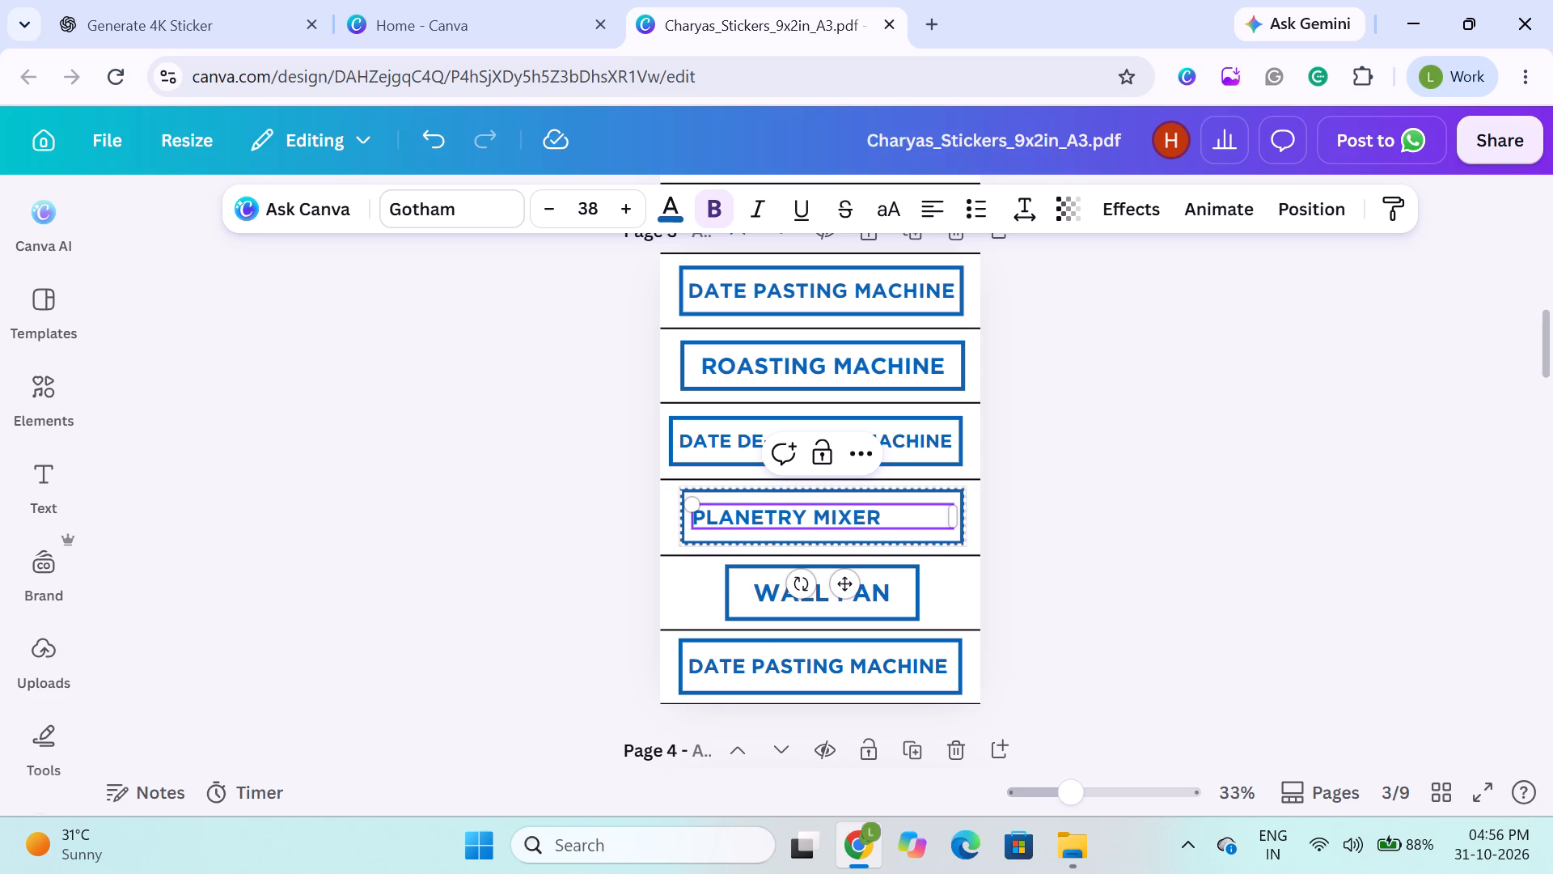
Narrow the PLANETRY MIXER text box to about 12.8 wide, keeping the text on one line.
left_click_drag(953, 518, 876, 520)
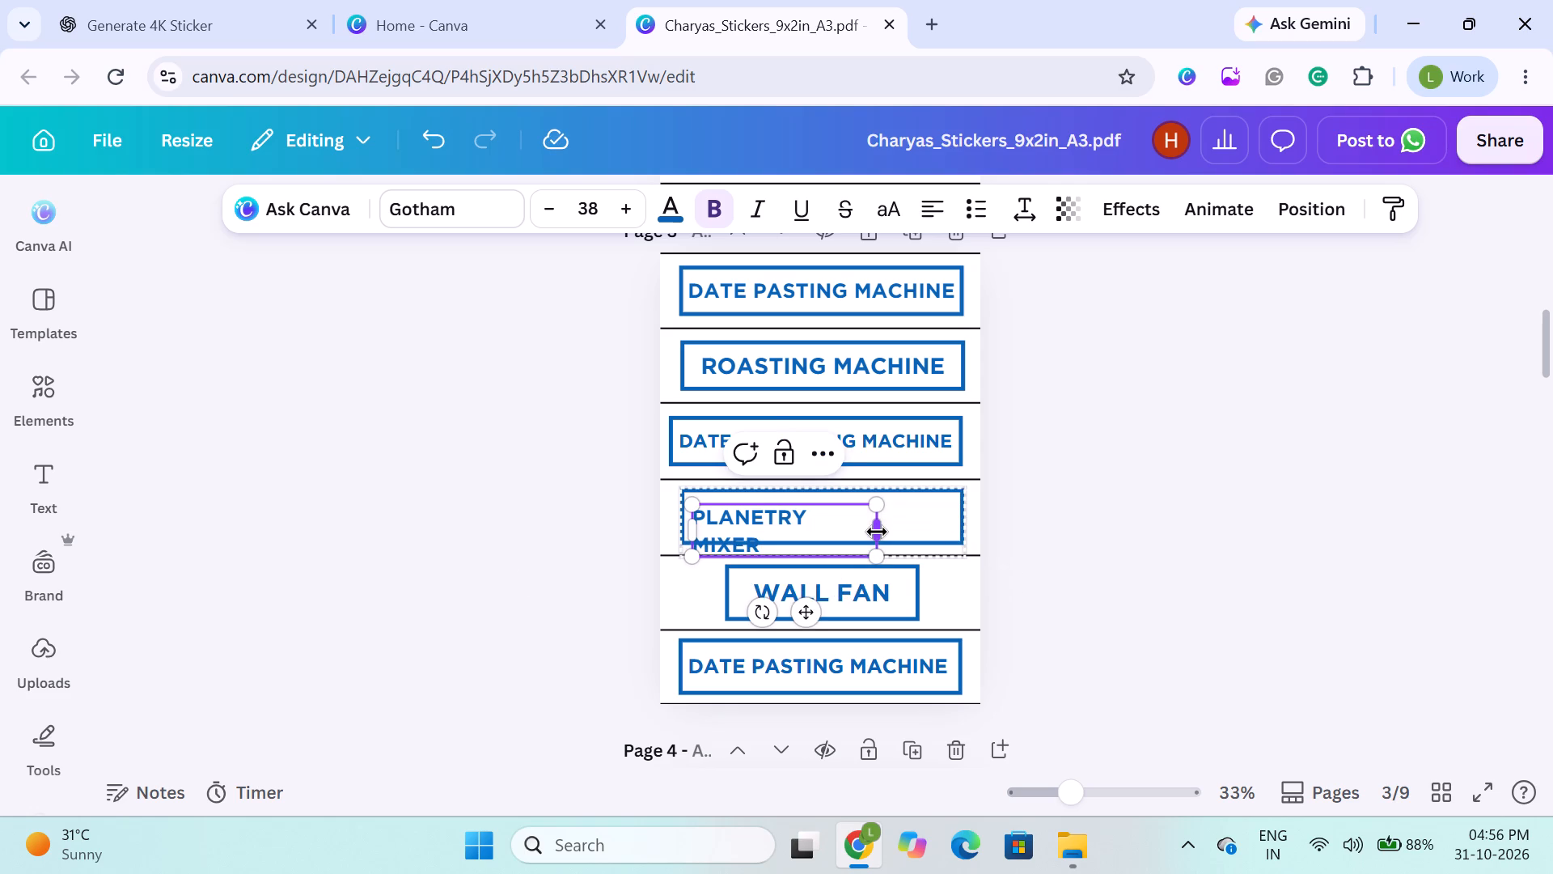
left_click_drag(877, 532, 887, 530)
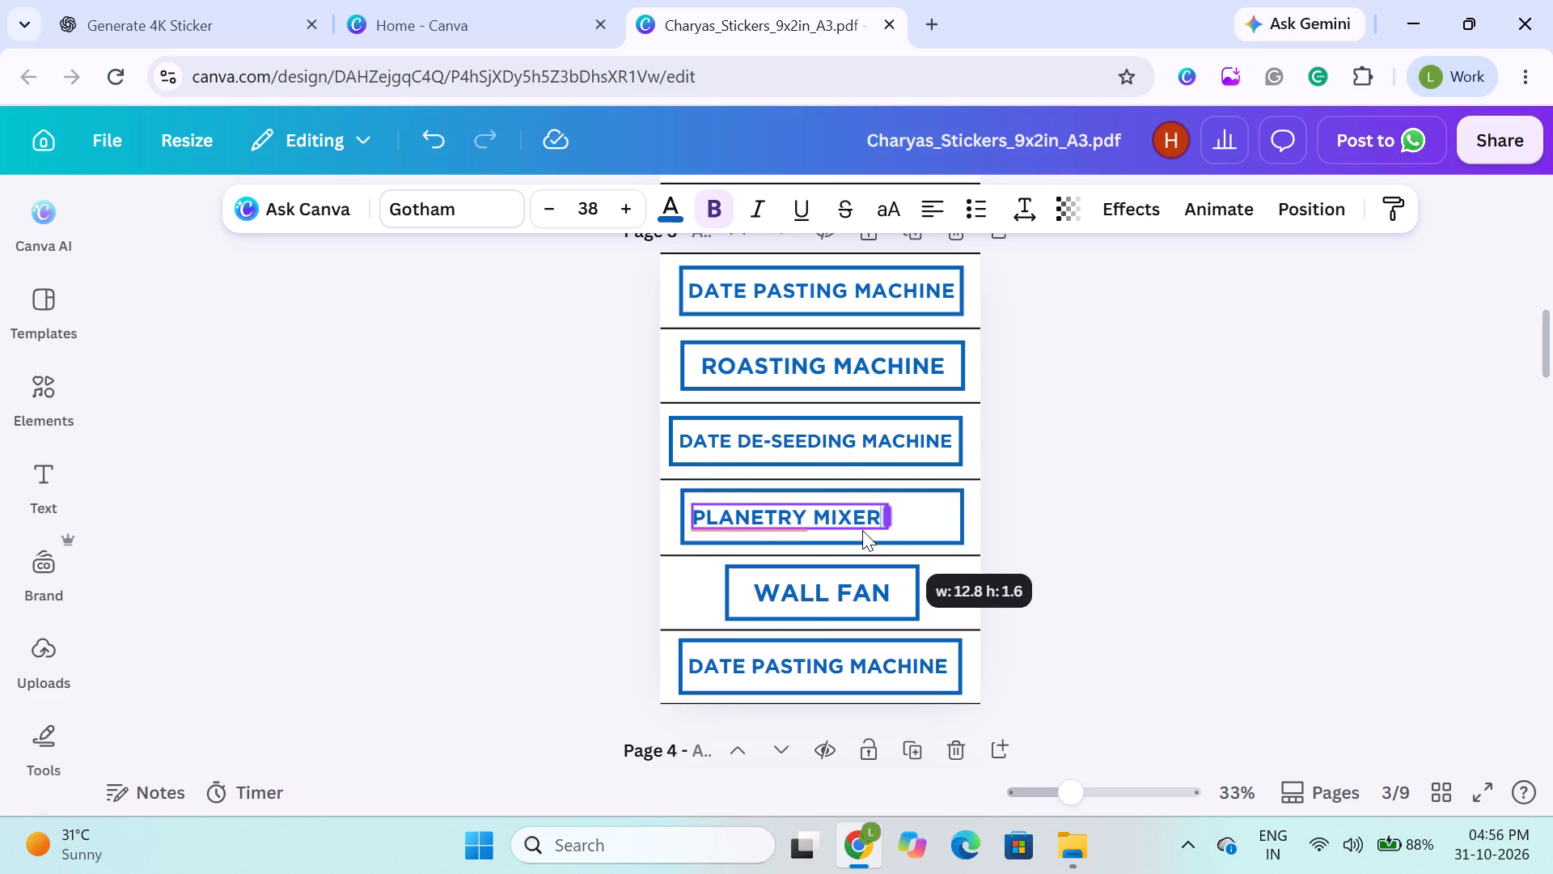
Correct the spelling of PLANETRY to PLANETARY in the mixer label using the suggested correction.
left_click(773, 518)
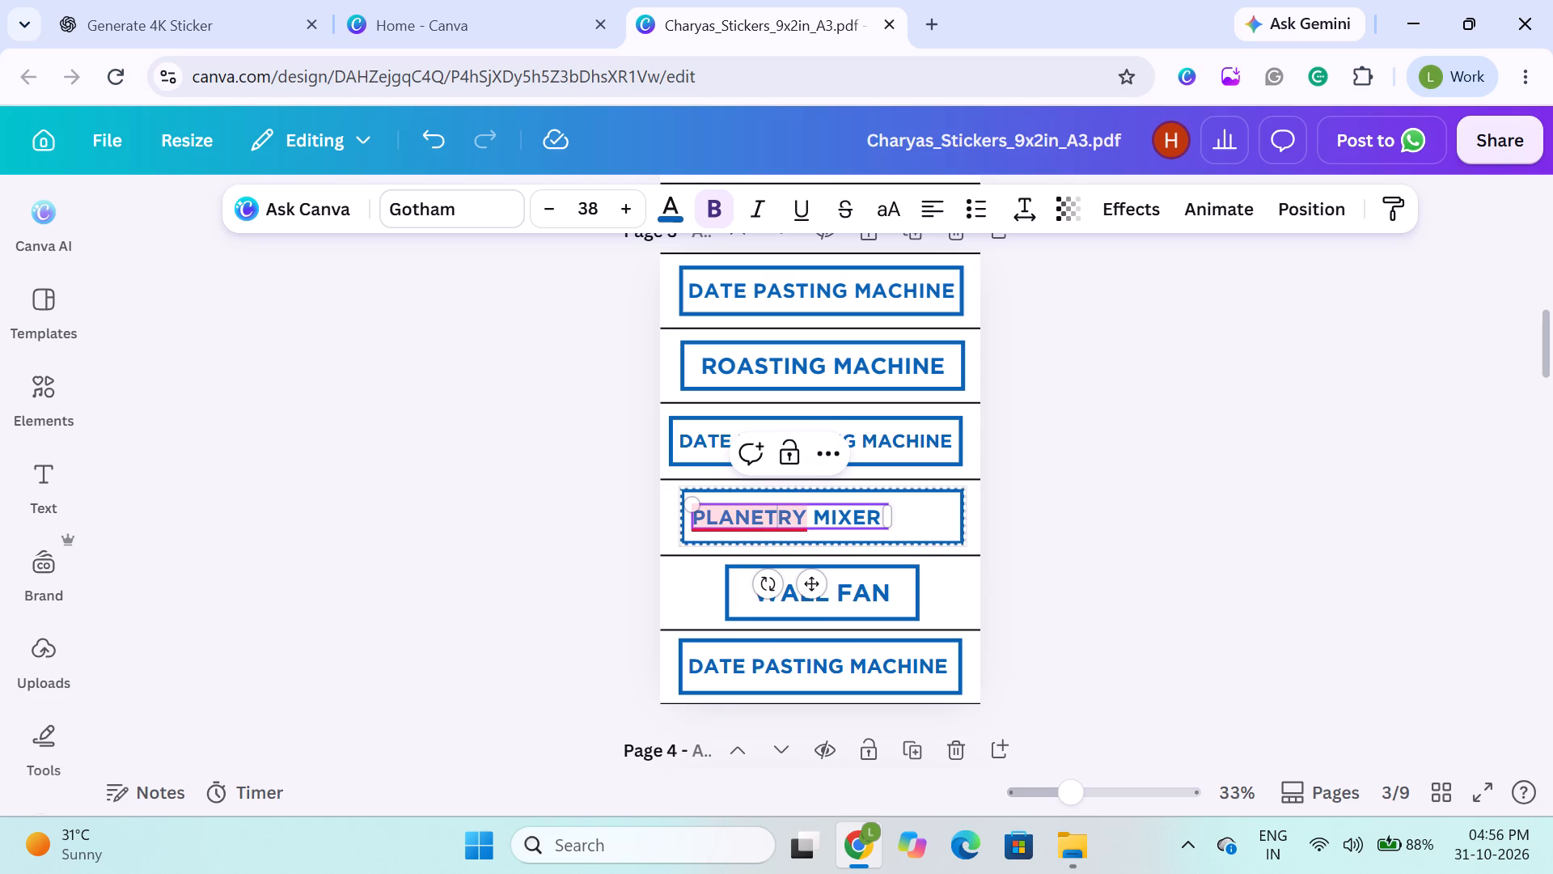
left_click(768, 588)
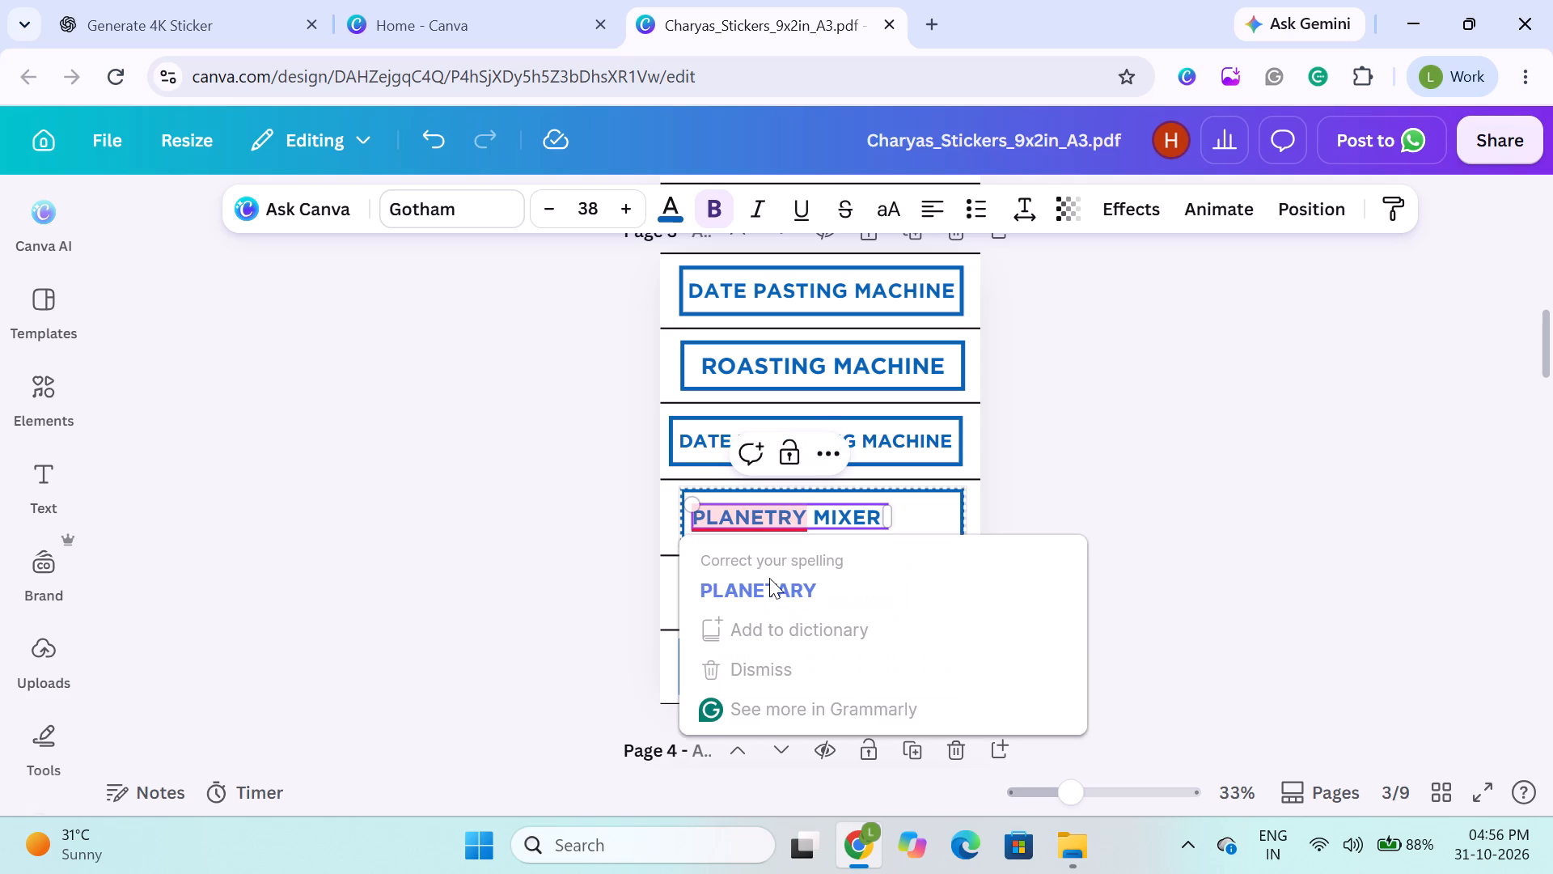
type("PLANETARY")
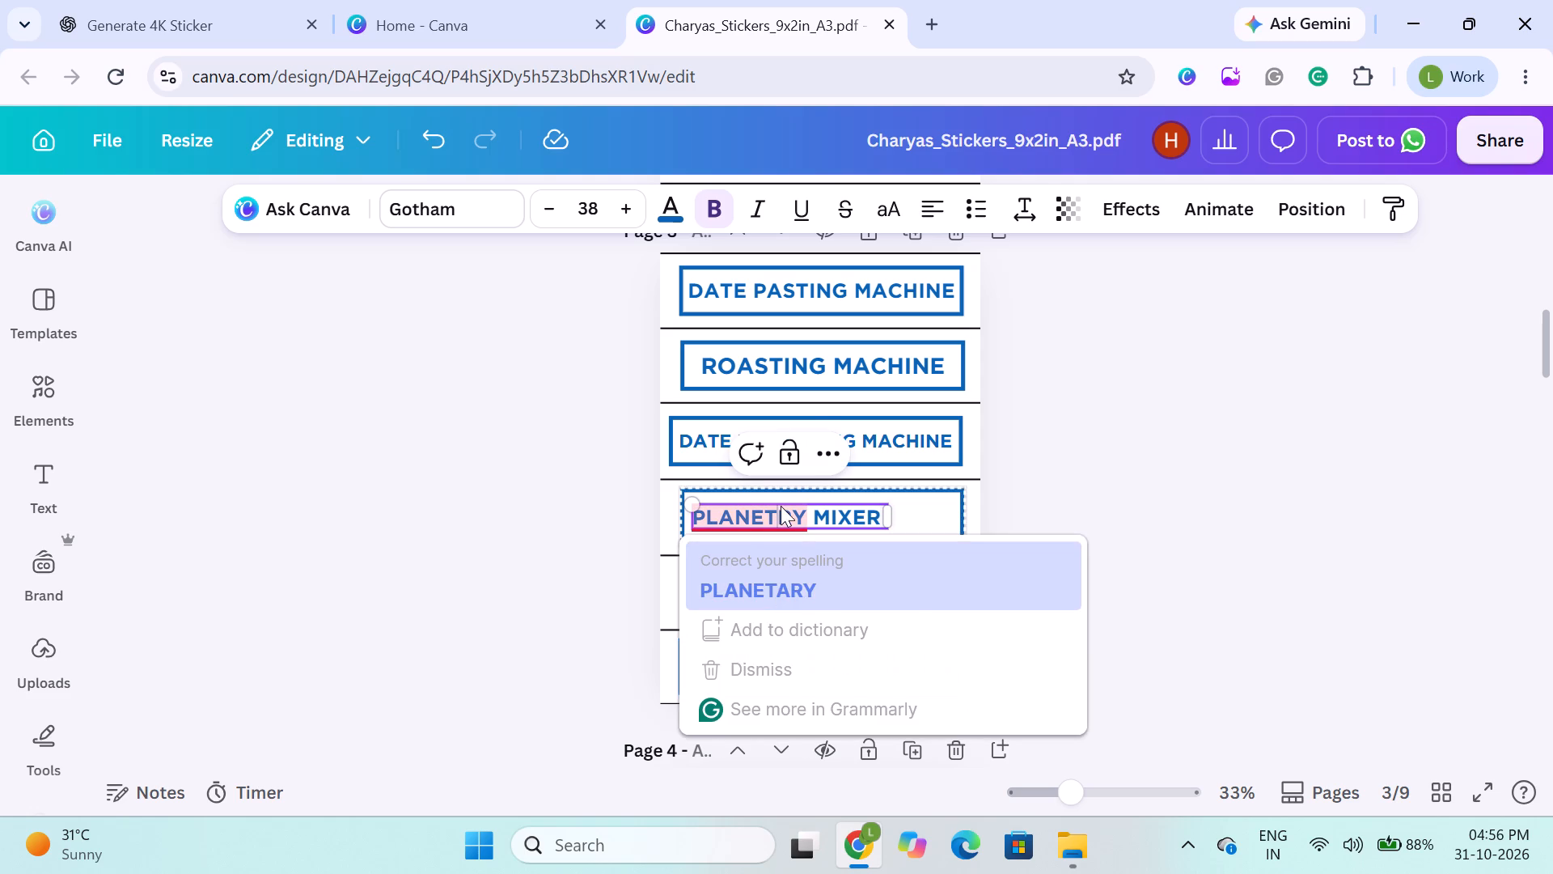
left_click(760, 509)
left_click(540, 532)
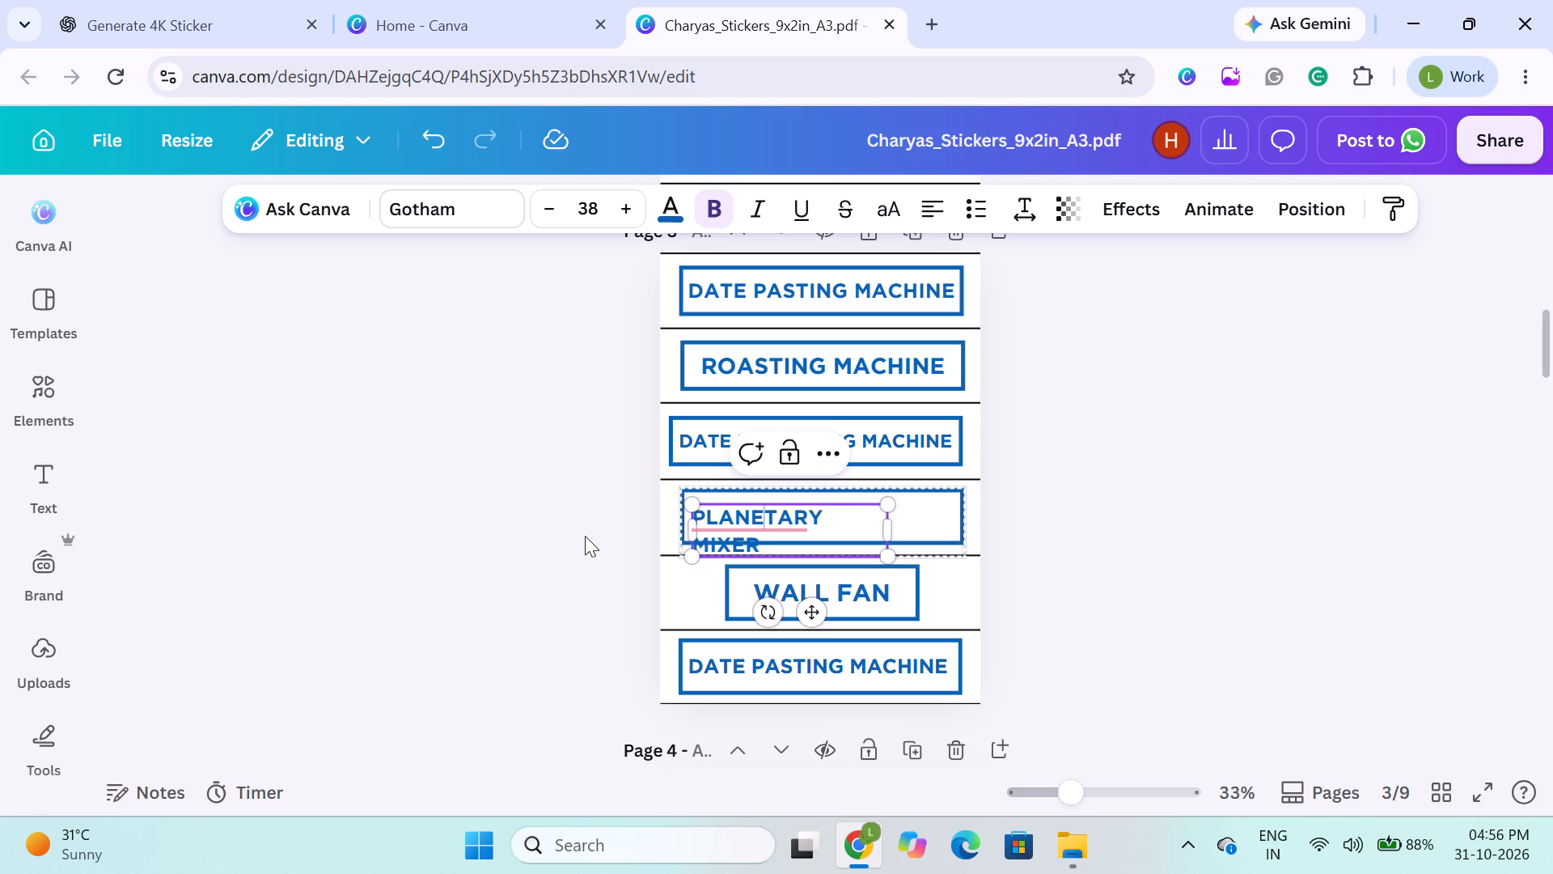
left_click(733, 518)
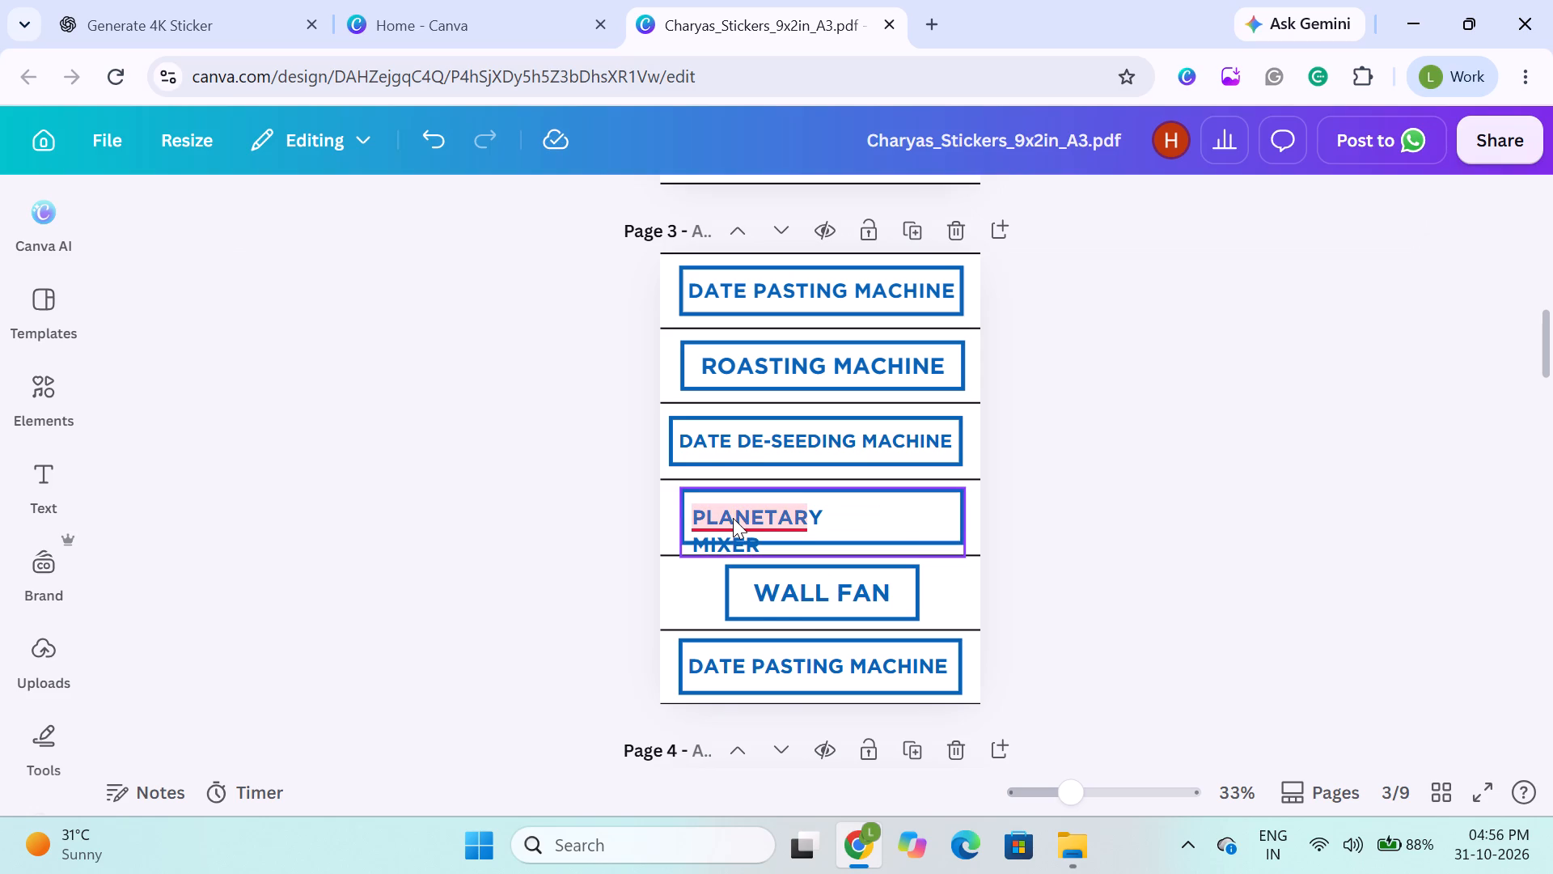
left_click(743, 590)
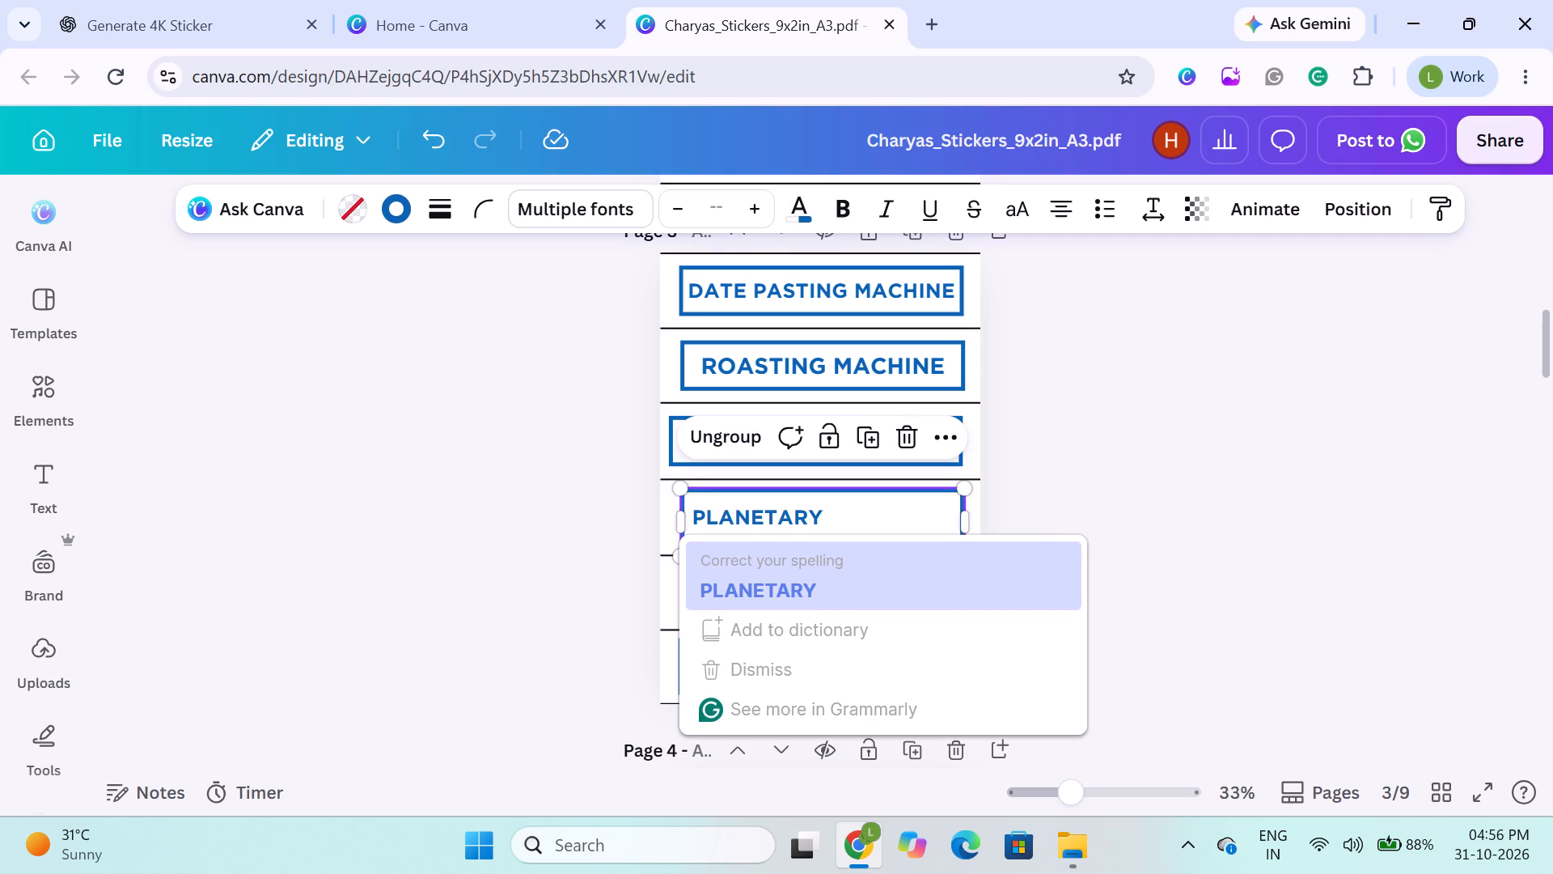
left_click(743, 590)
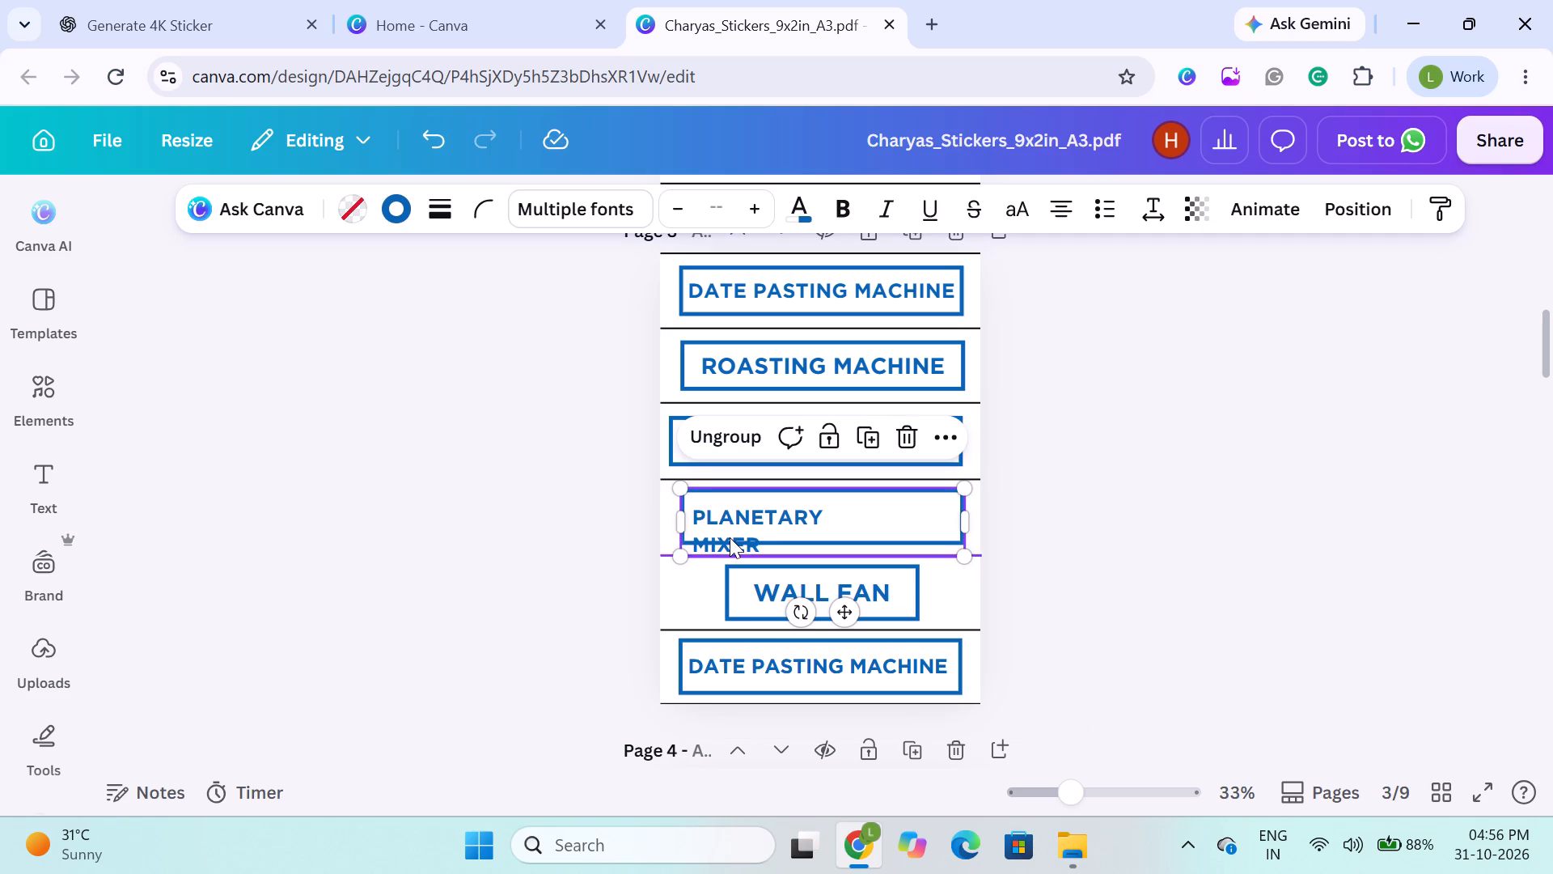
Enlarge the PLANETARY MIXER text to size 40 and fit its text box to one line, about 14.7 wide.
left_click(730, 537)
left_click(770, 512)
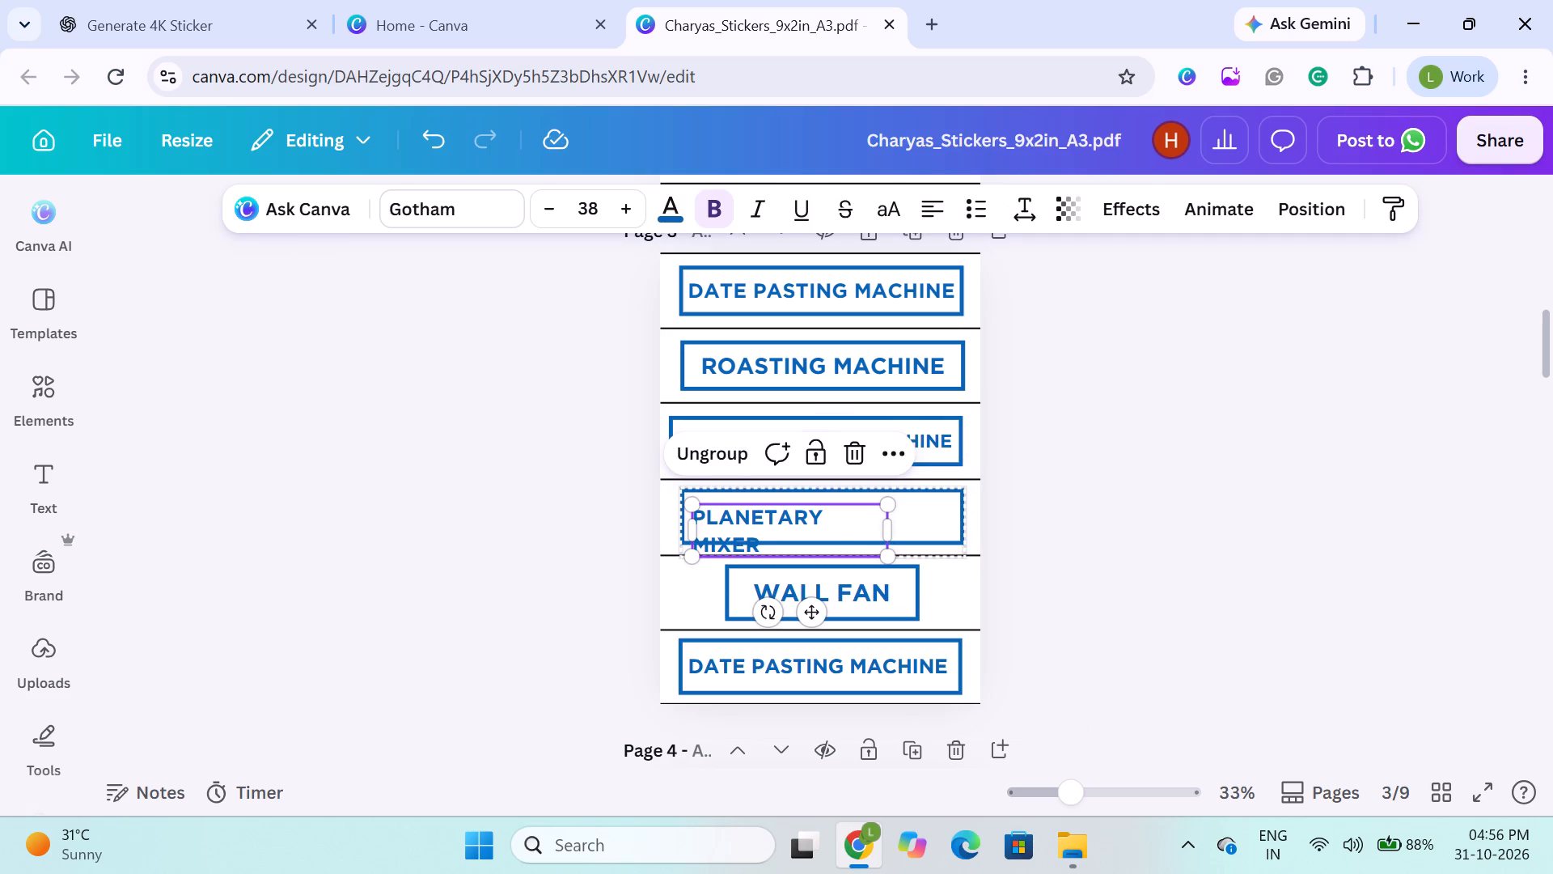
left_click_drag(888, 539, 932, 538)
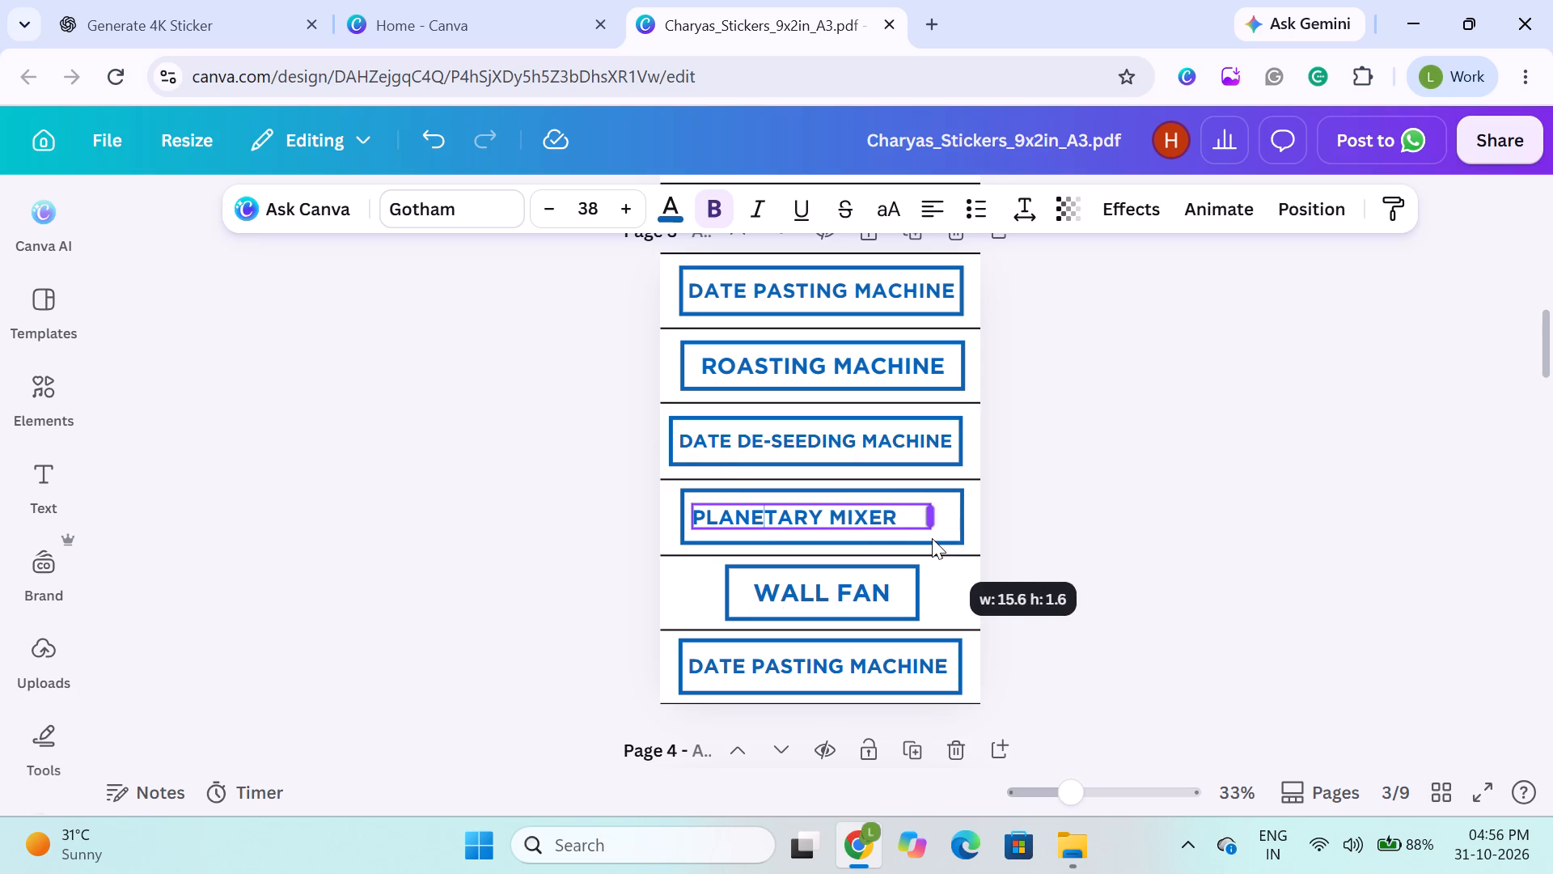
left_click_drag(932, 538, 901, 531)
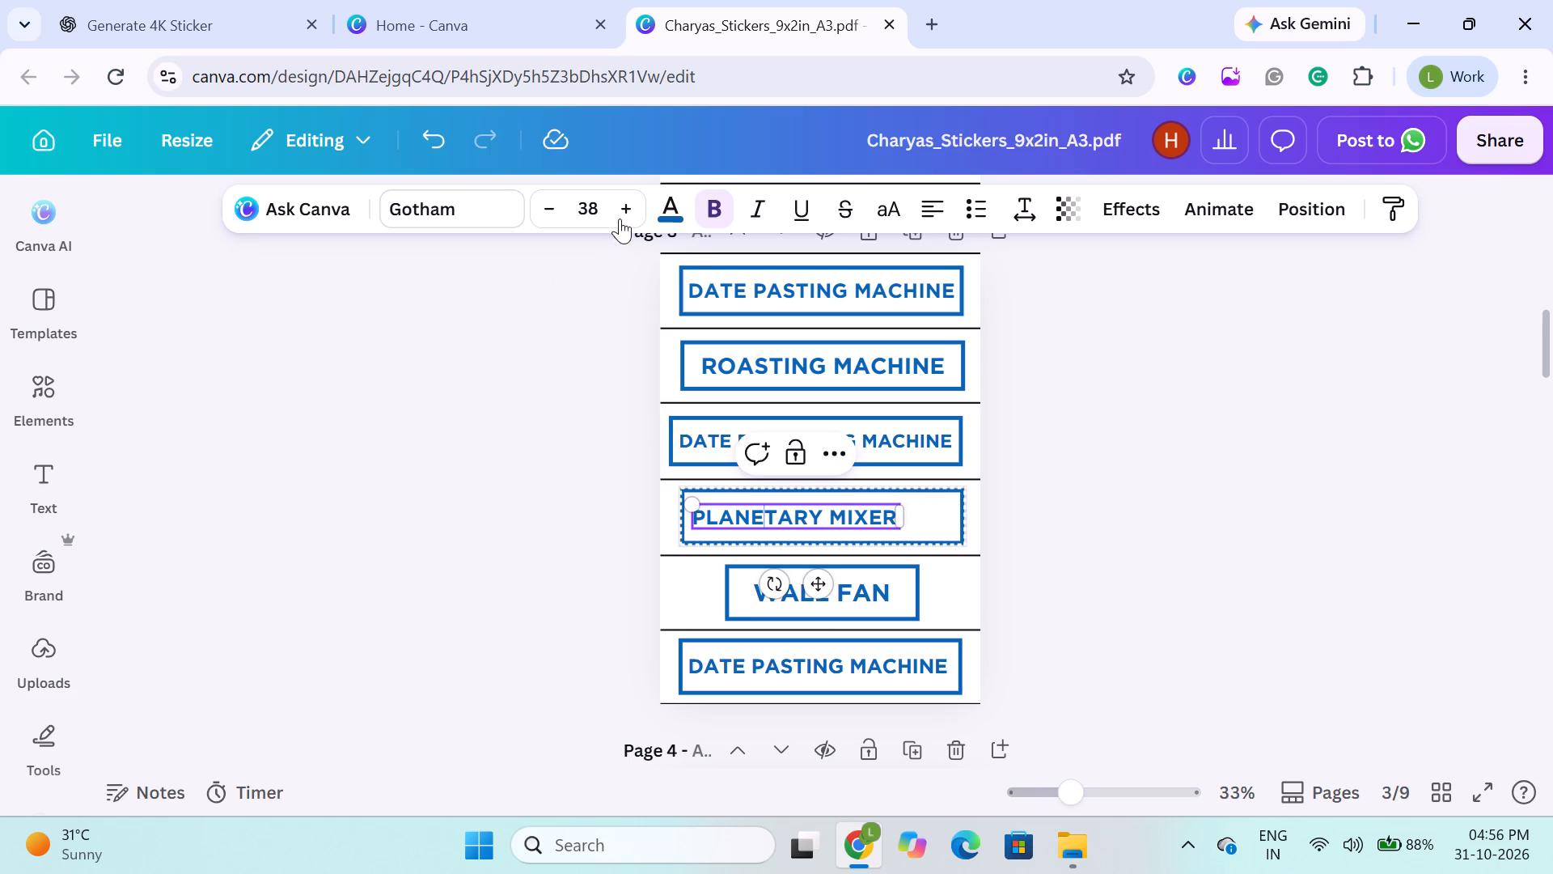
double_click(628, 208)
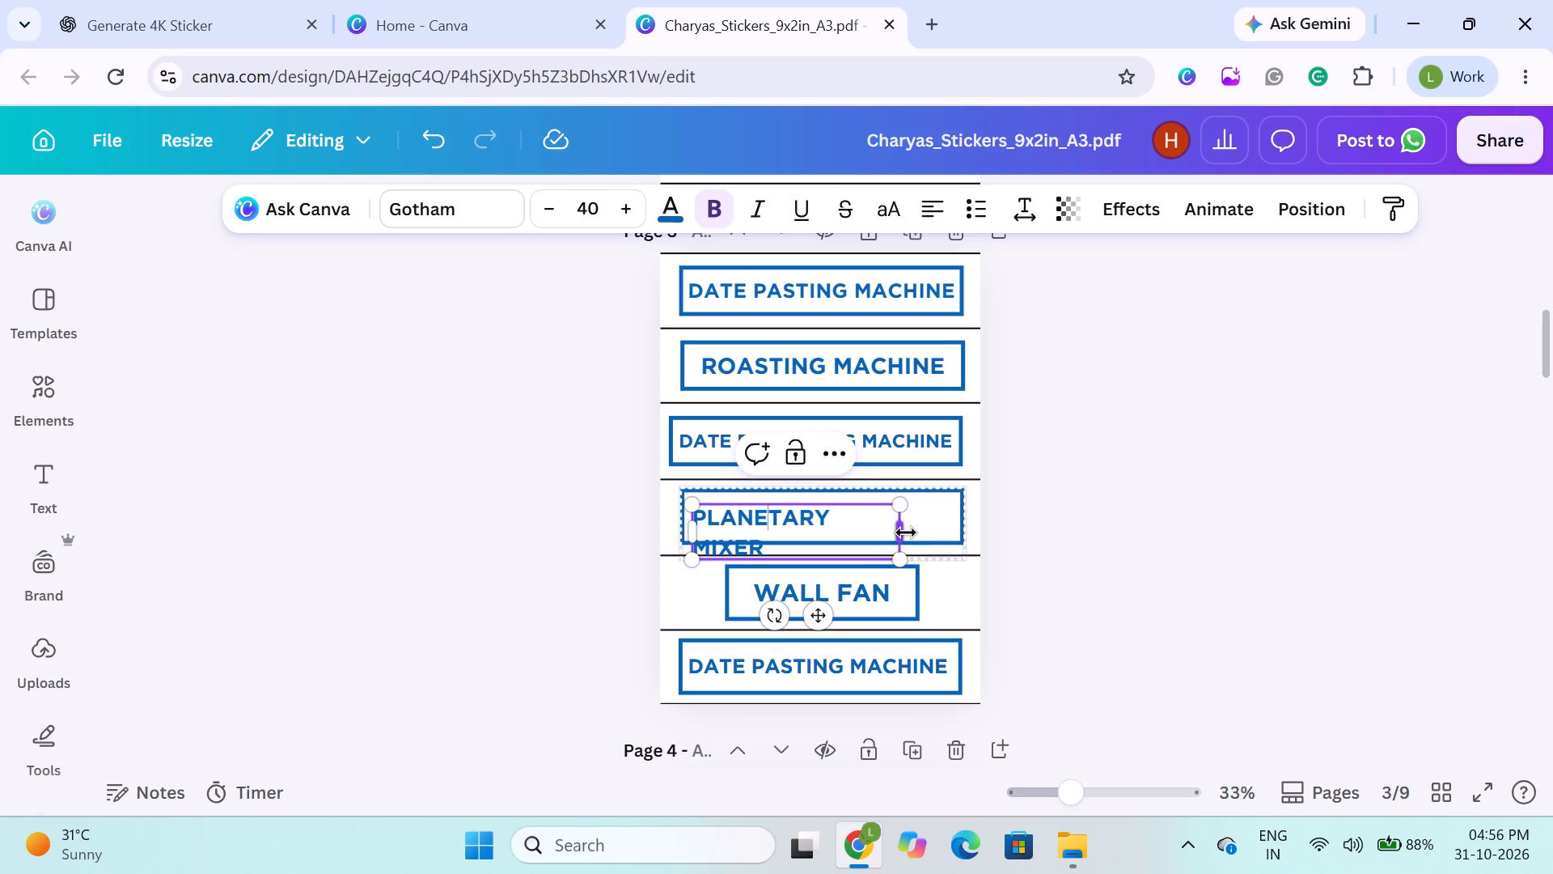
left_click_drag(905, 532, 946, 528)
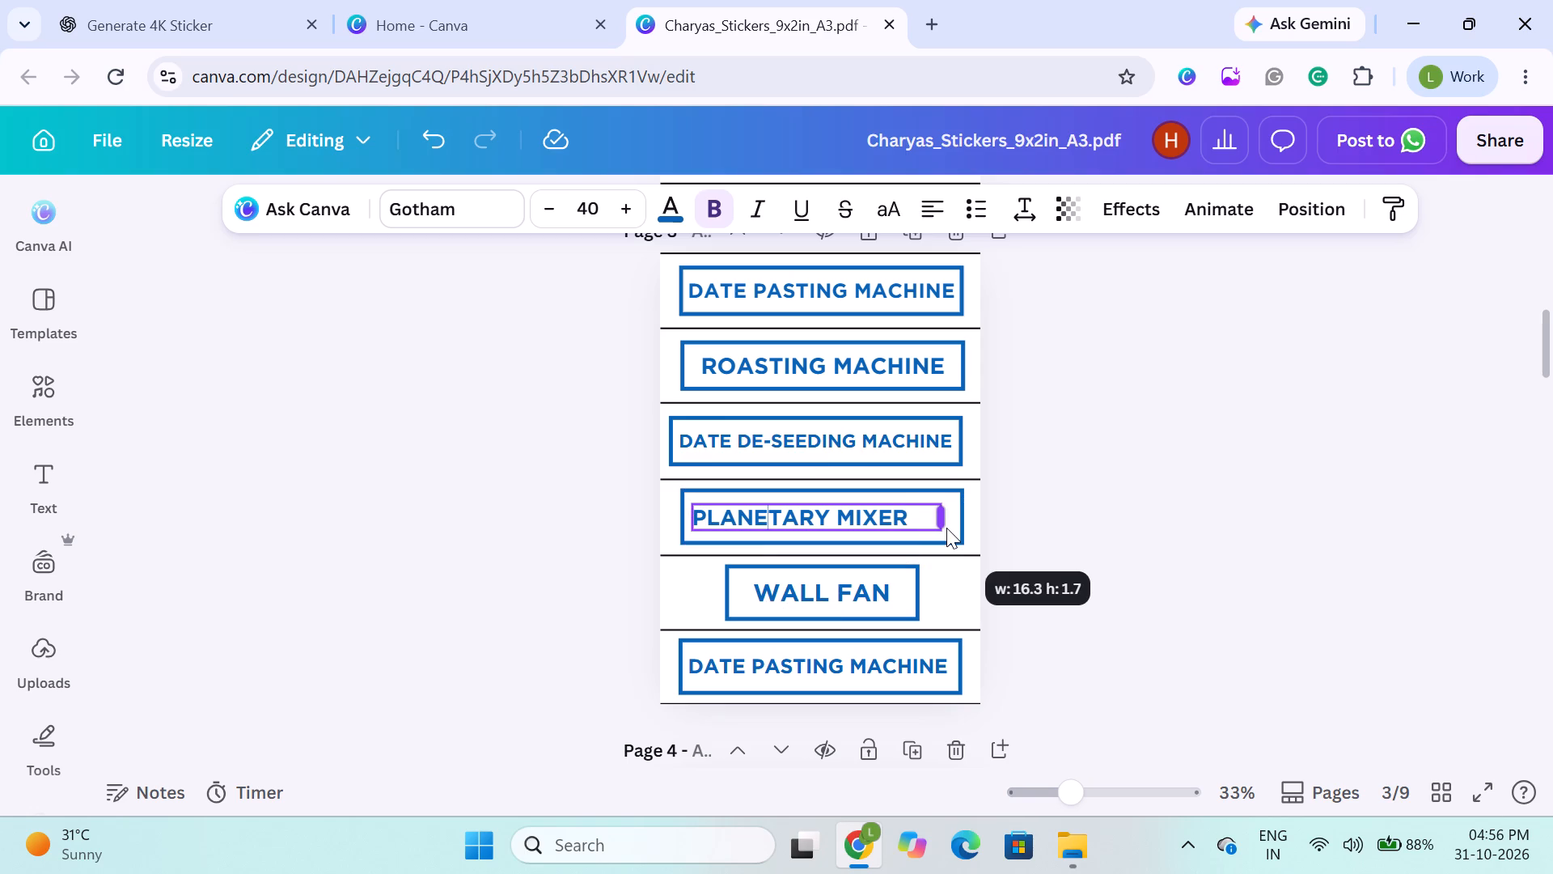
left_click_drag(946, 528, 922, 519)
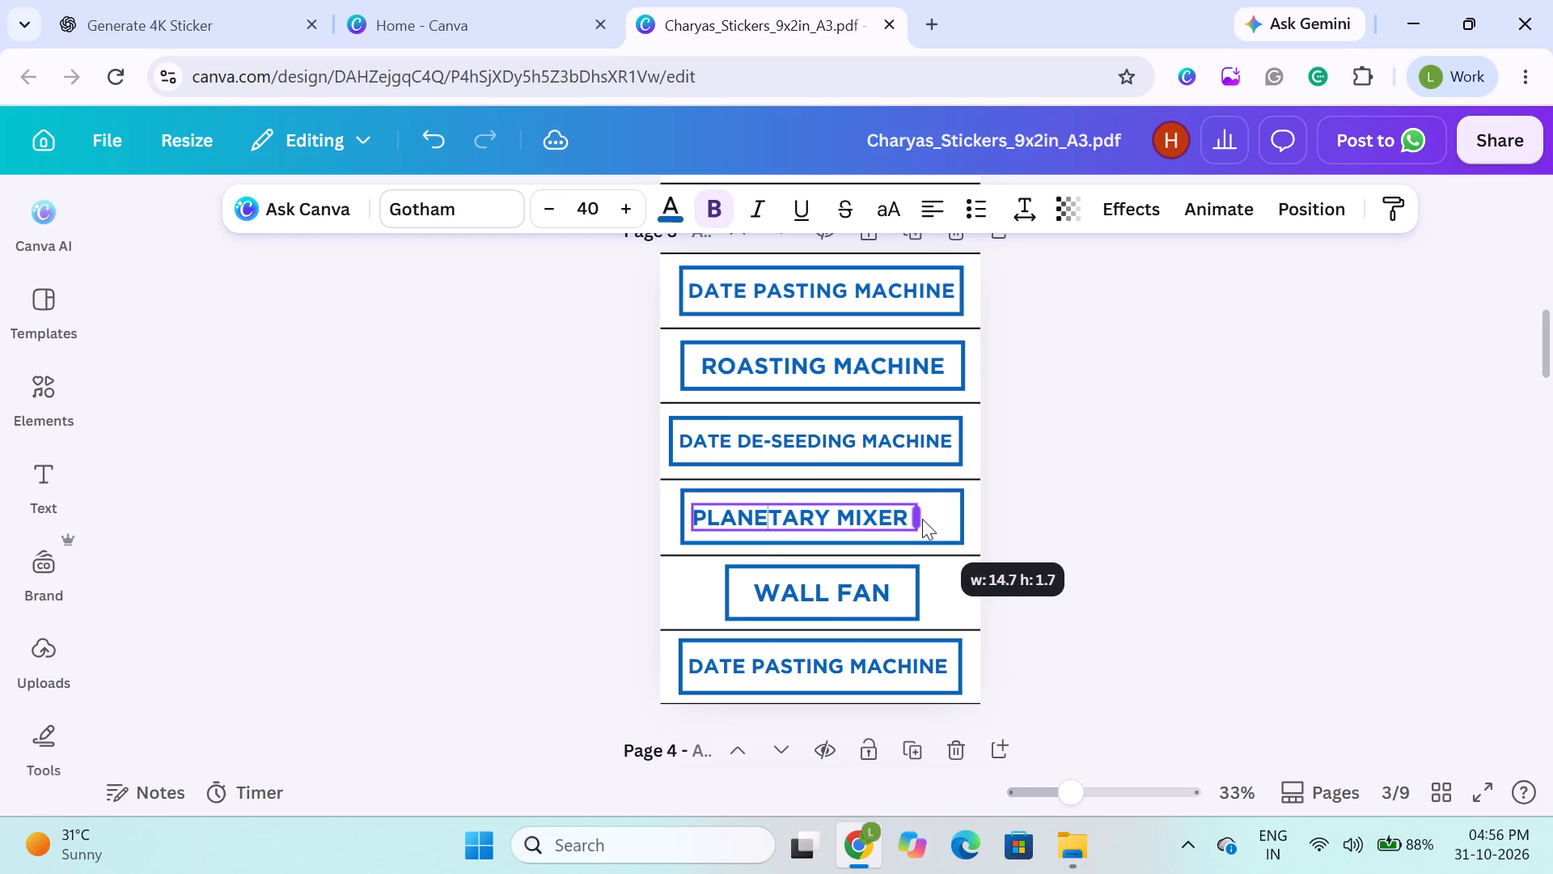
Increase the PLANETARY MIXER text to size 42.
left_click_drag(922, 519, 919, 519)
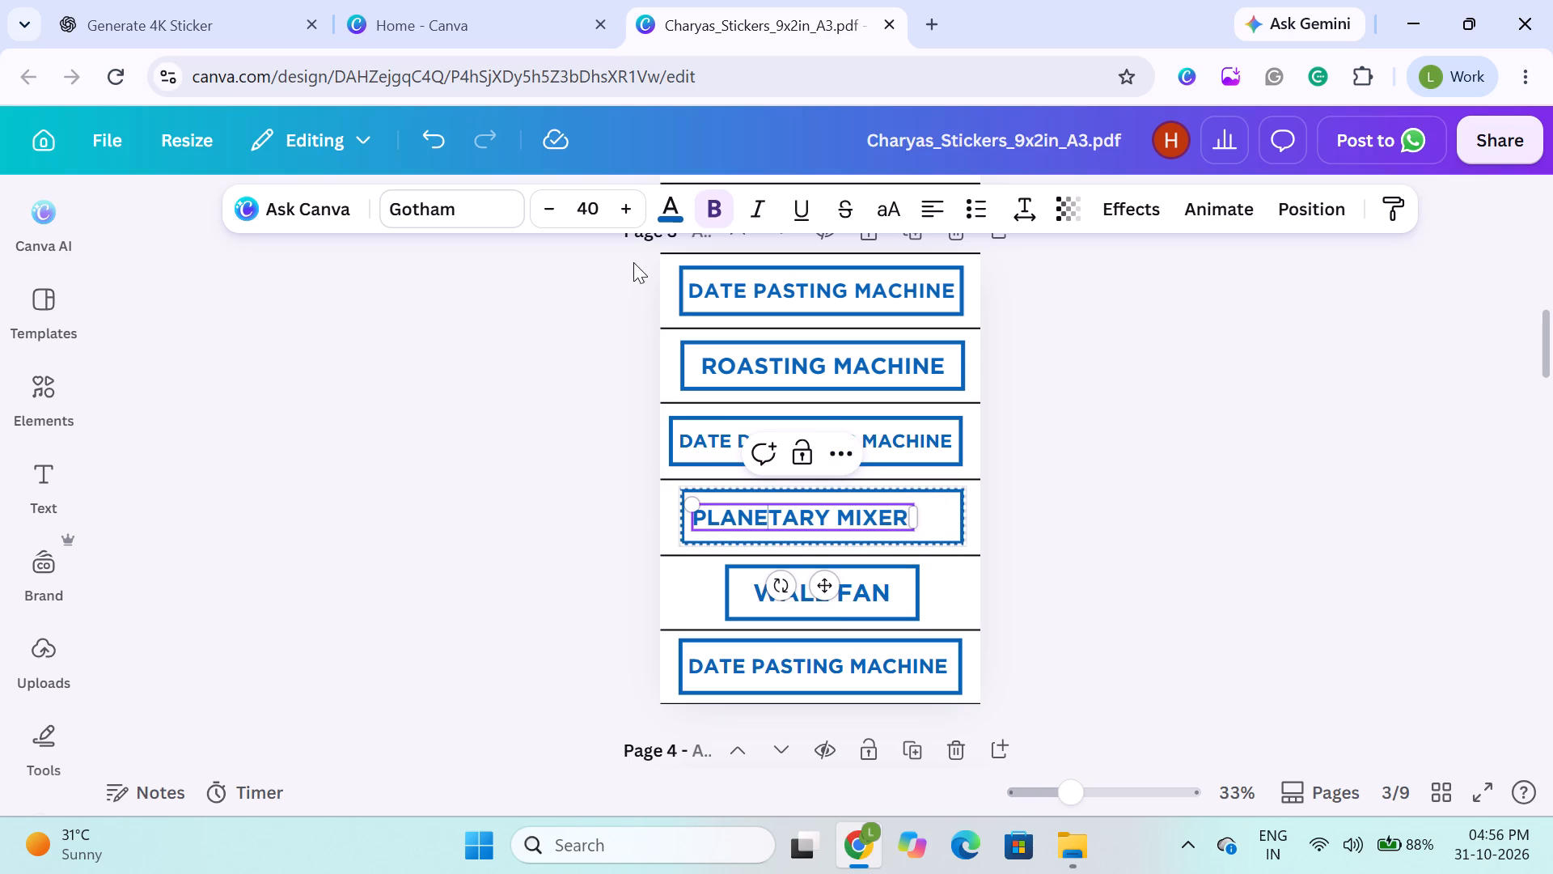
left_click(616, 208)
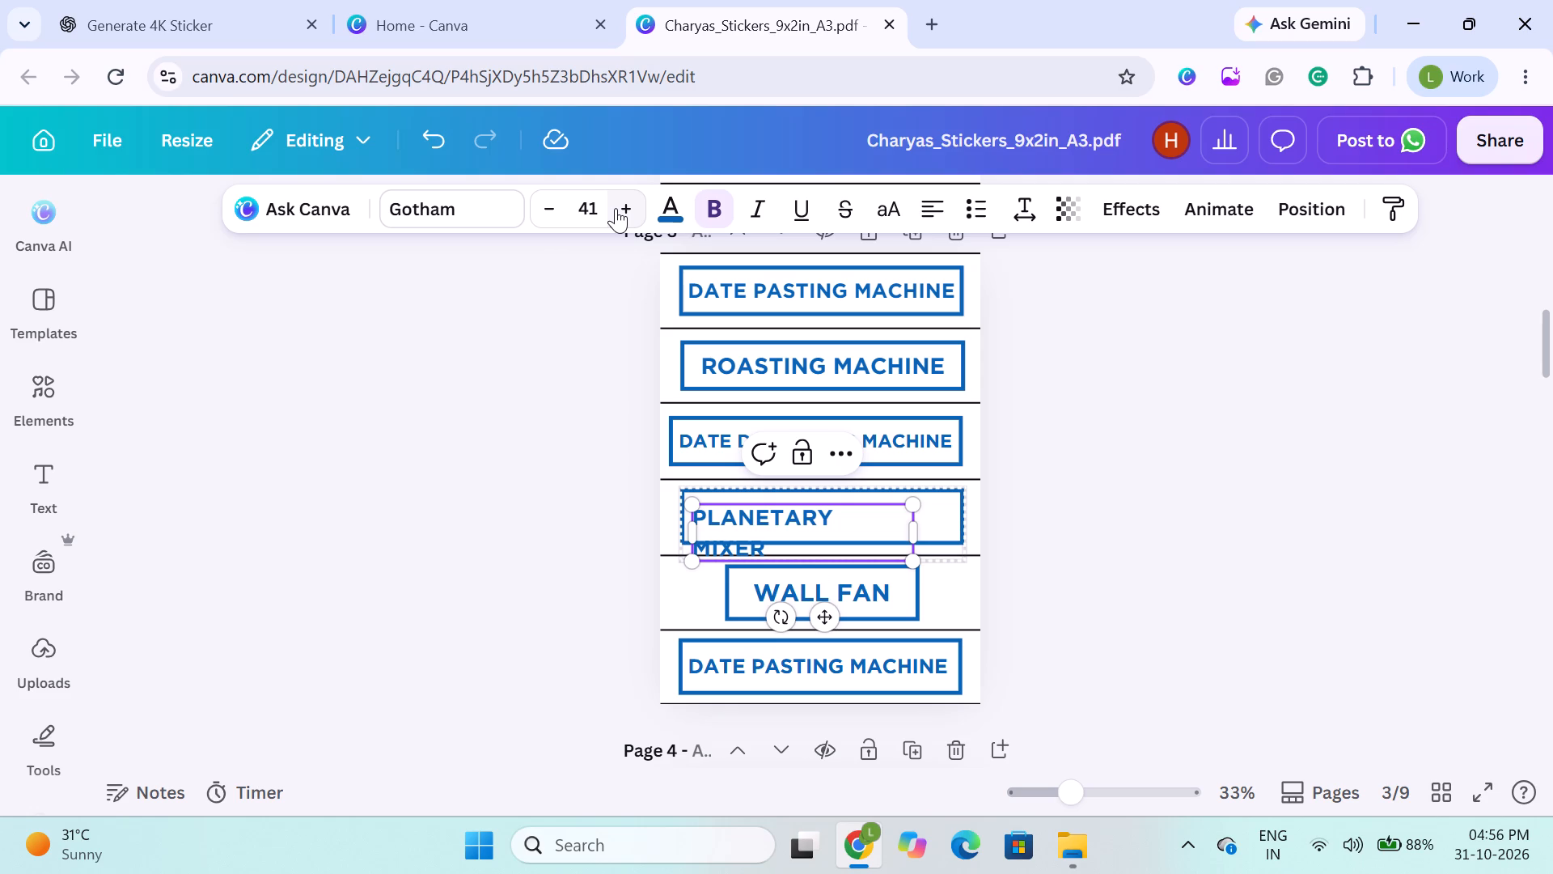
left_click(616, 208)
left_click(550, 290)
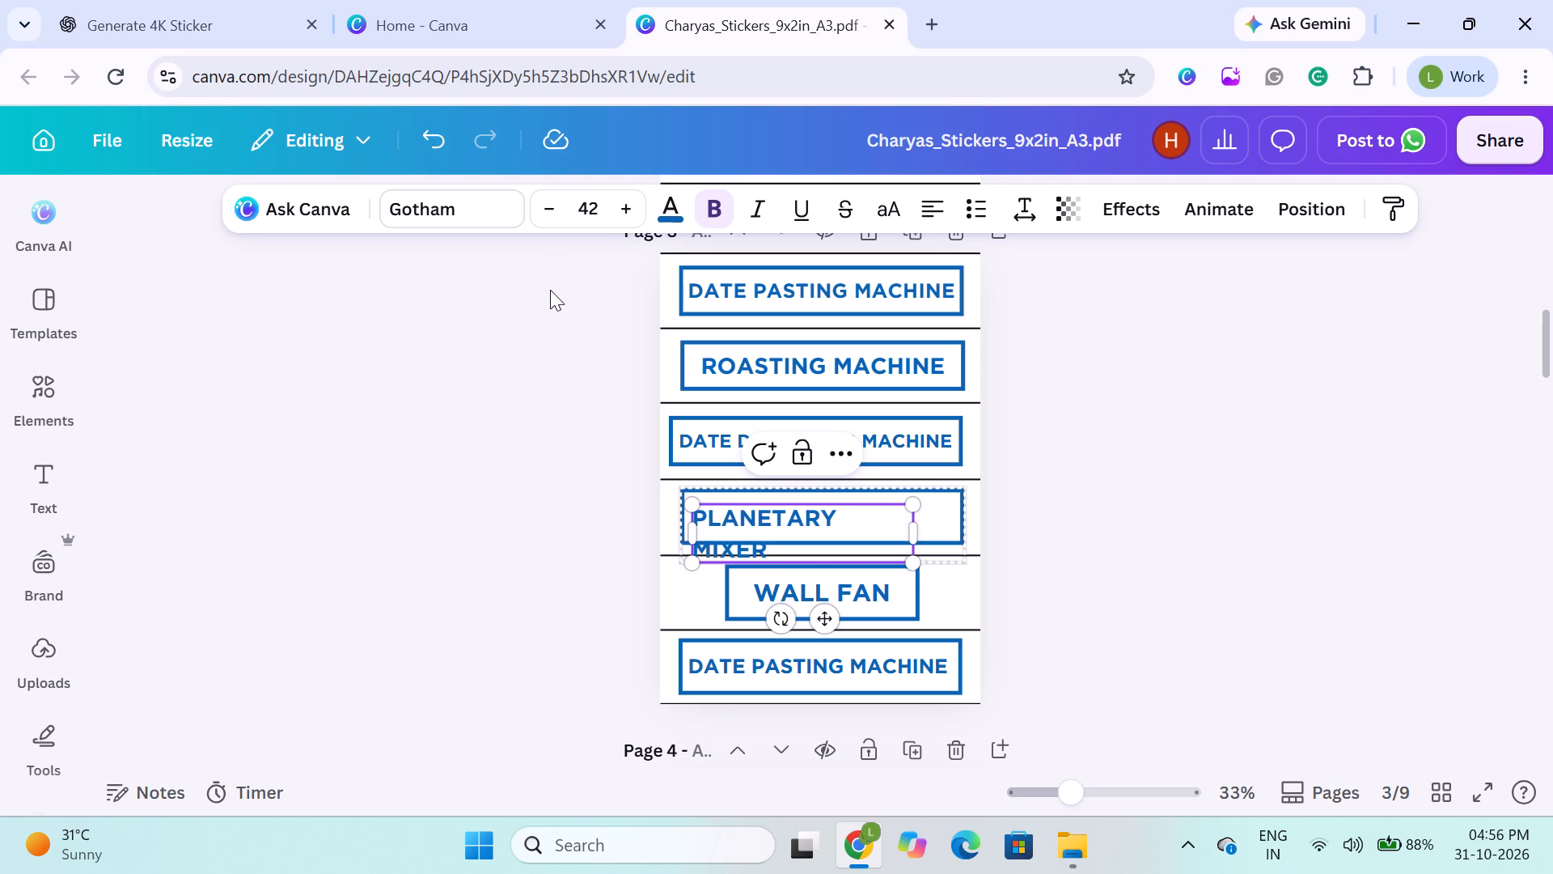
Ungroup the PLANETARY MIXER label and widen its text box to about 16.8 so the text fits on one line.
left_click(787, 524)
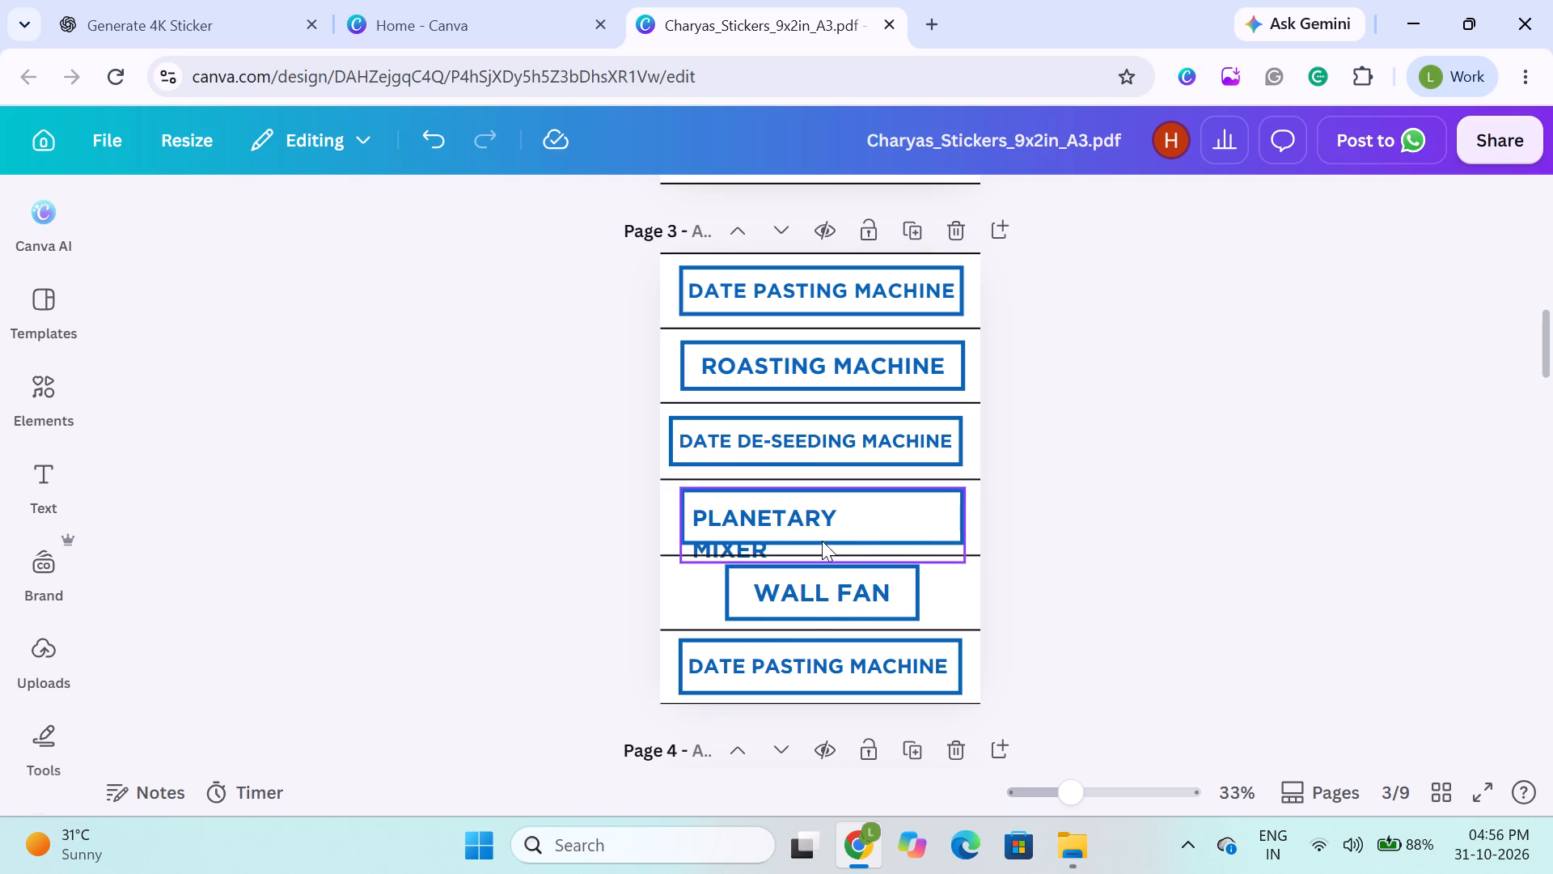
left_click(809, 529)
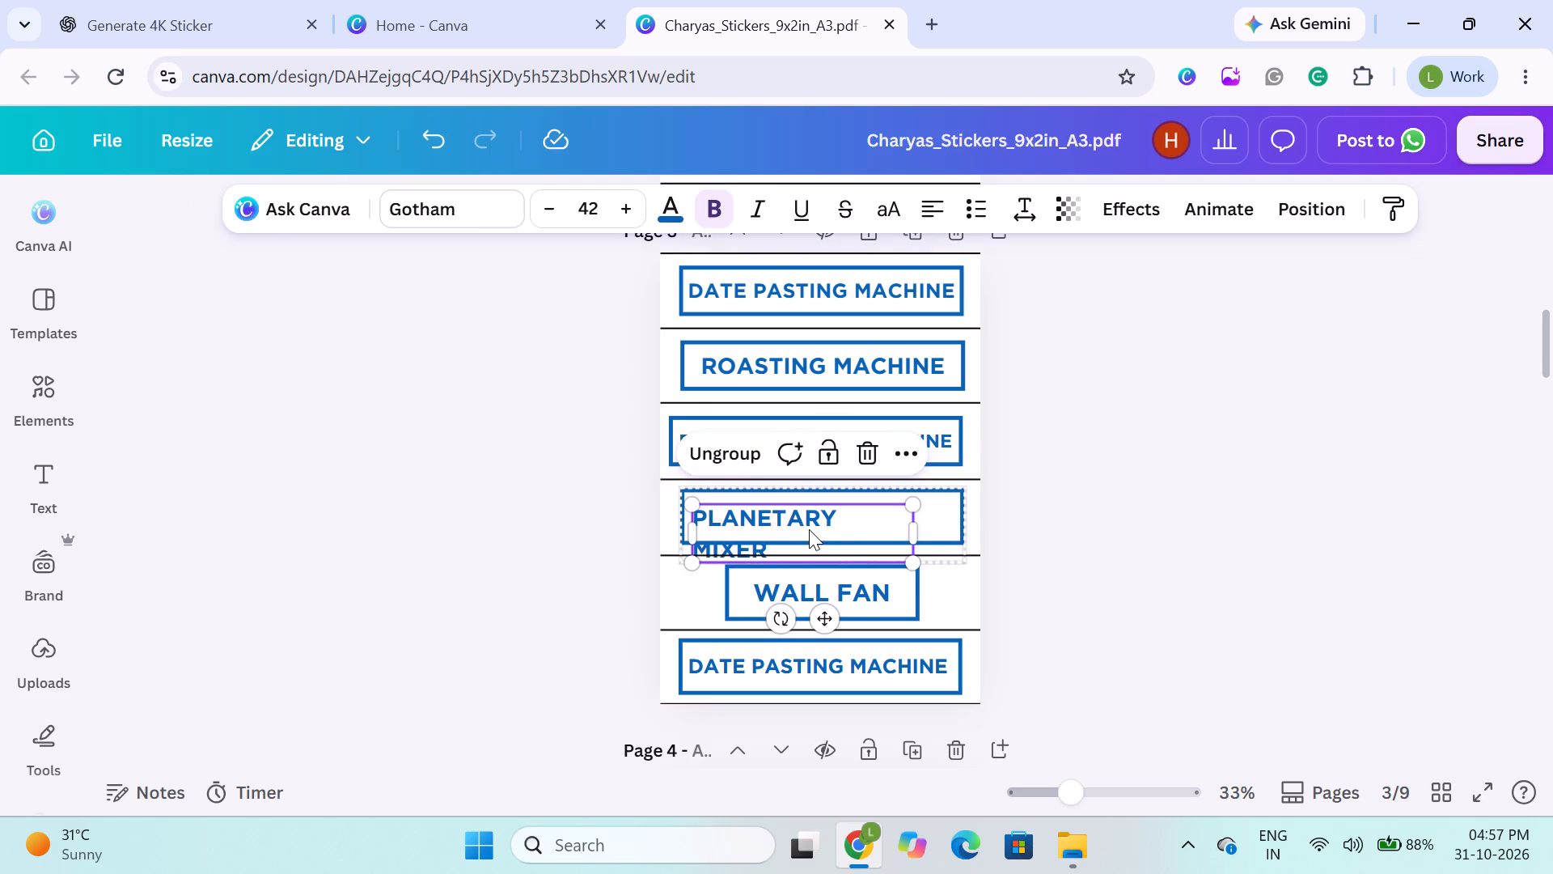
left_click(729, 452)
left_click(572, 511)
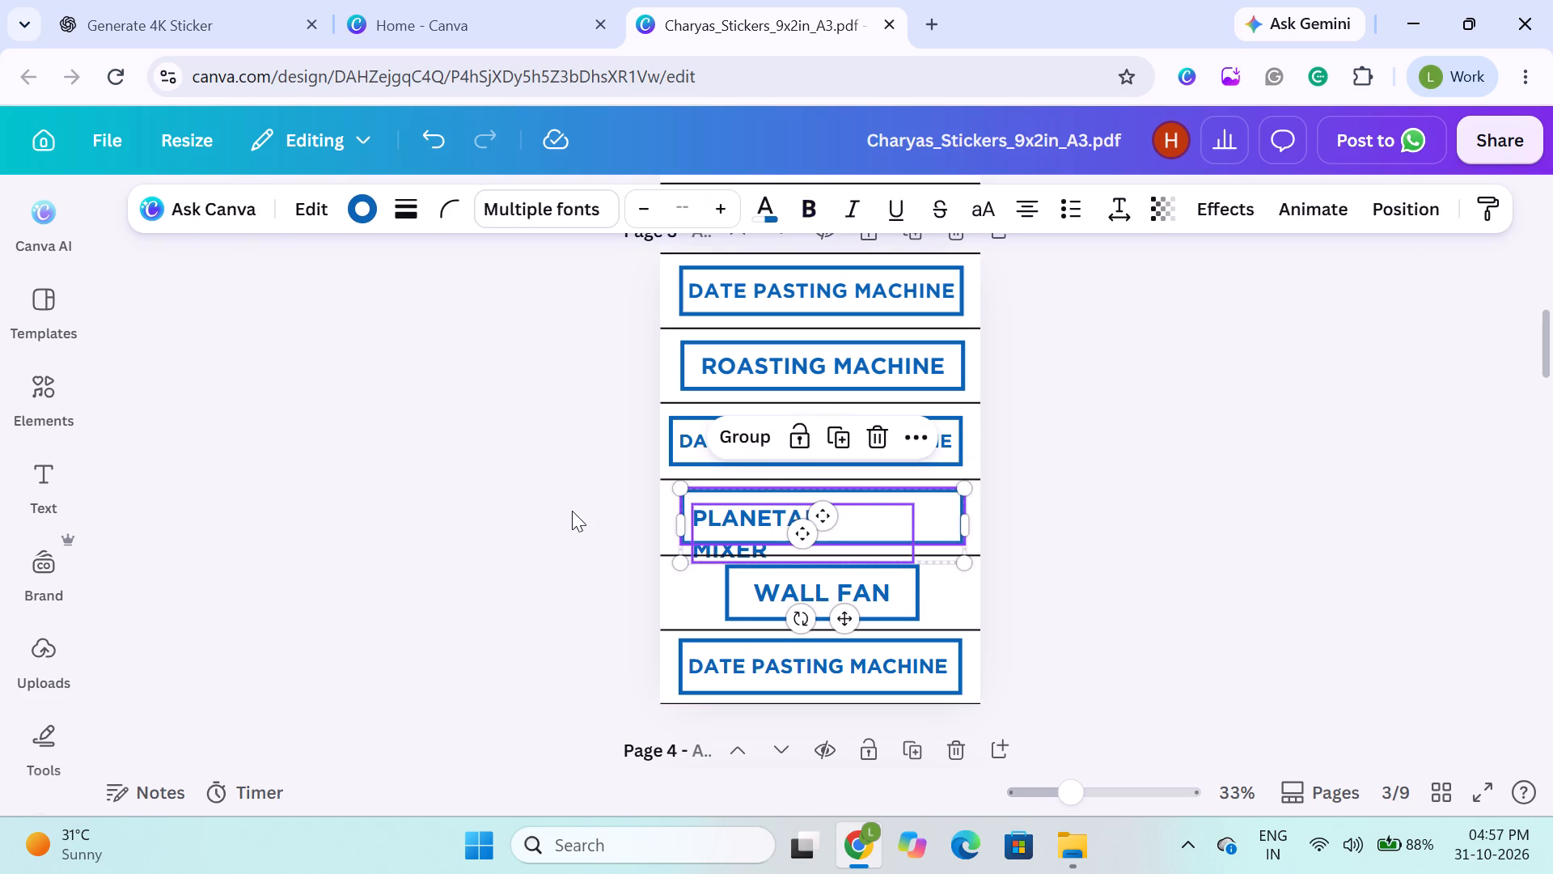
left_click(750, 524)
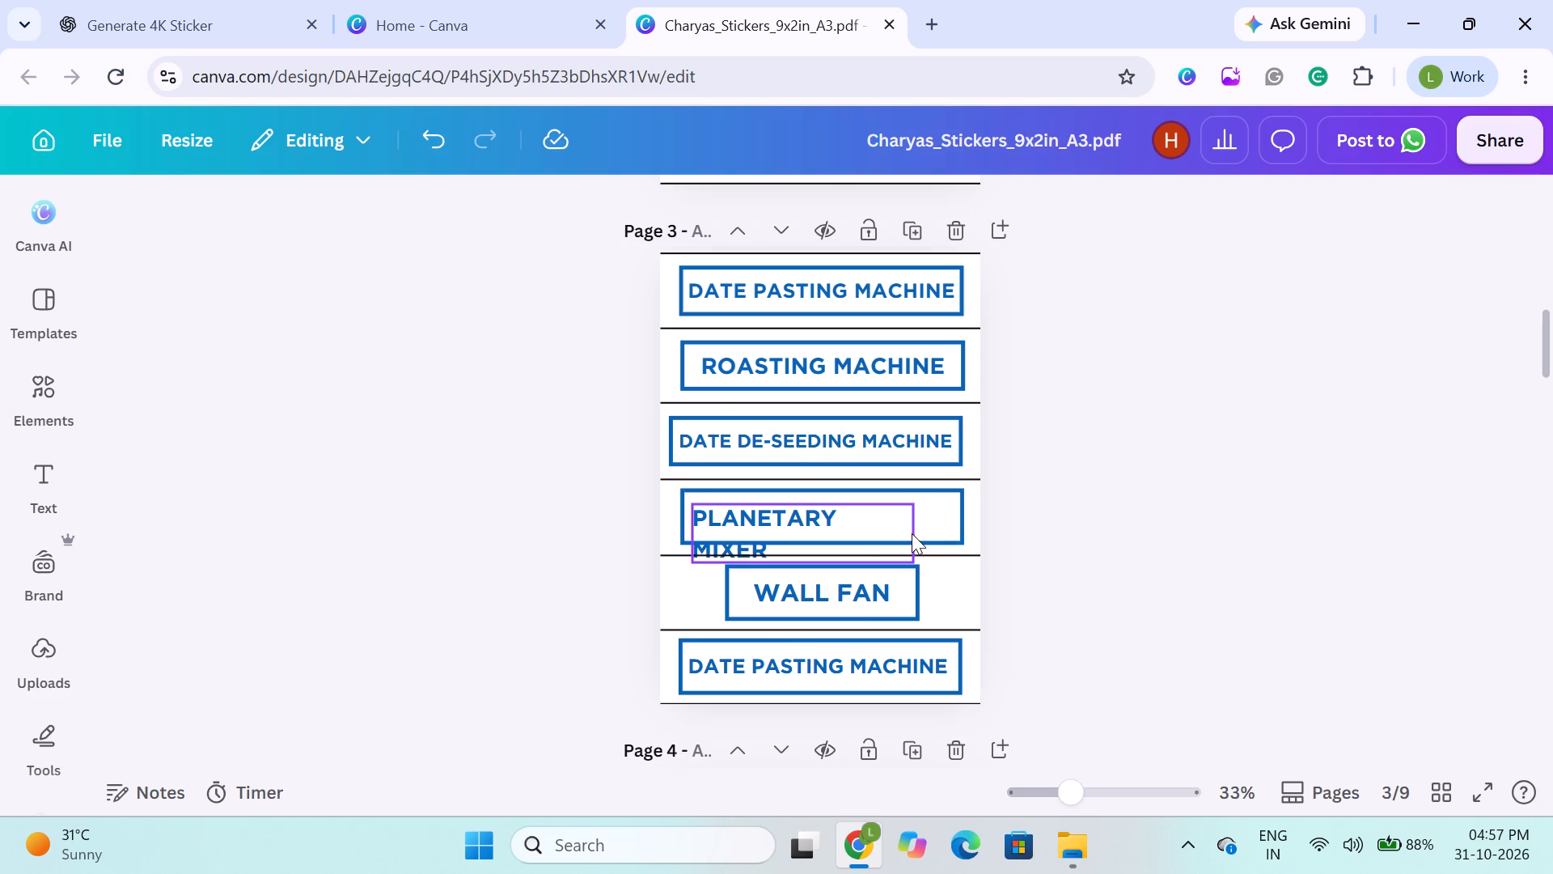
left_click_drag(914, 531, 937, 527)
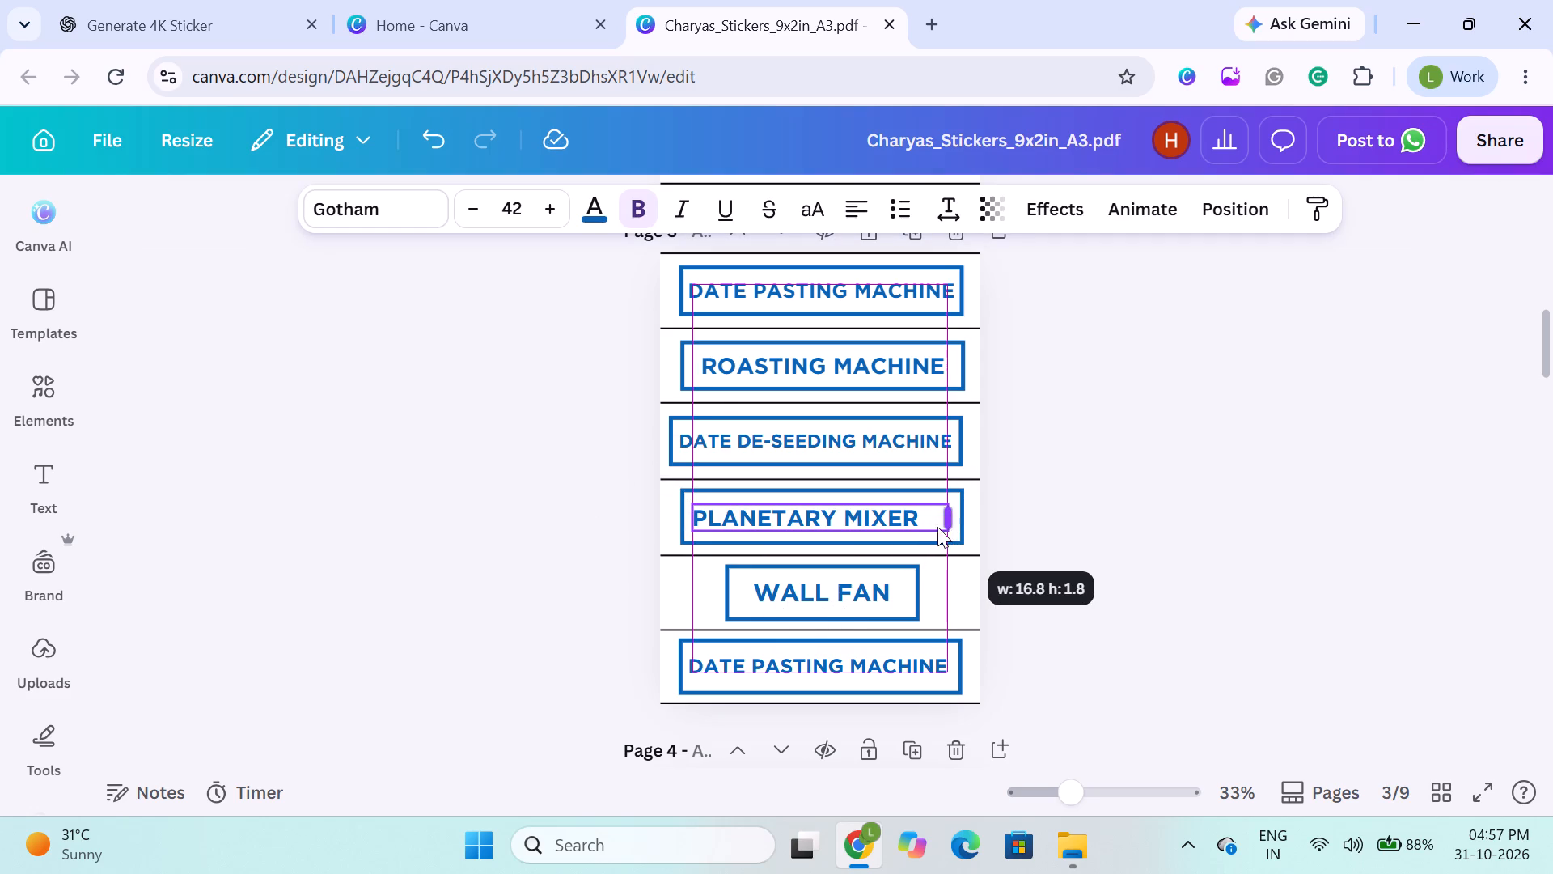
left_click_drag(937, 527, 946, 529)
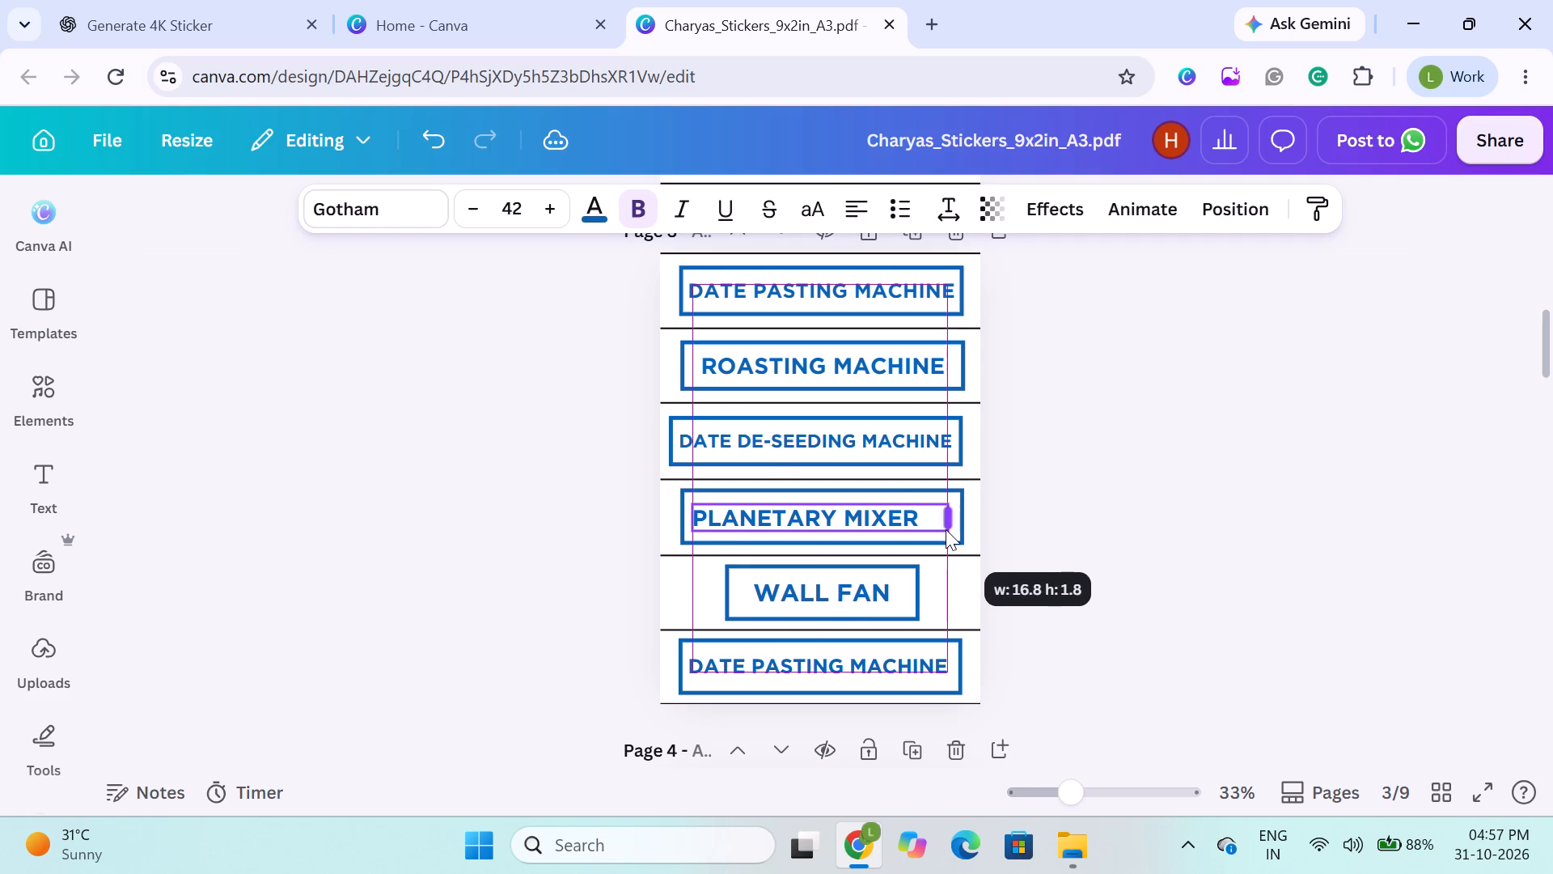
Enlarge the PLANETARY MIXER text to size 47.
left_click(549, 203)
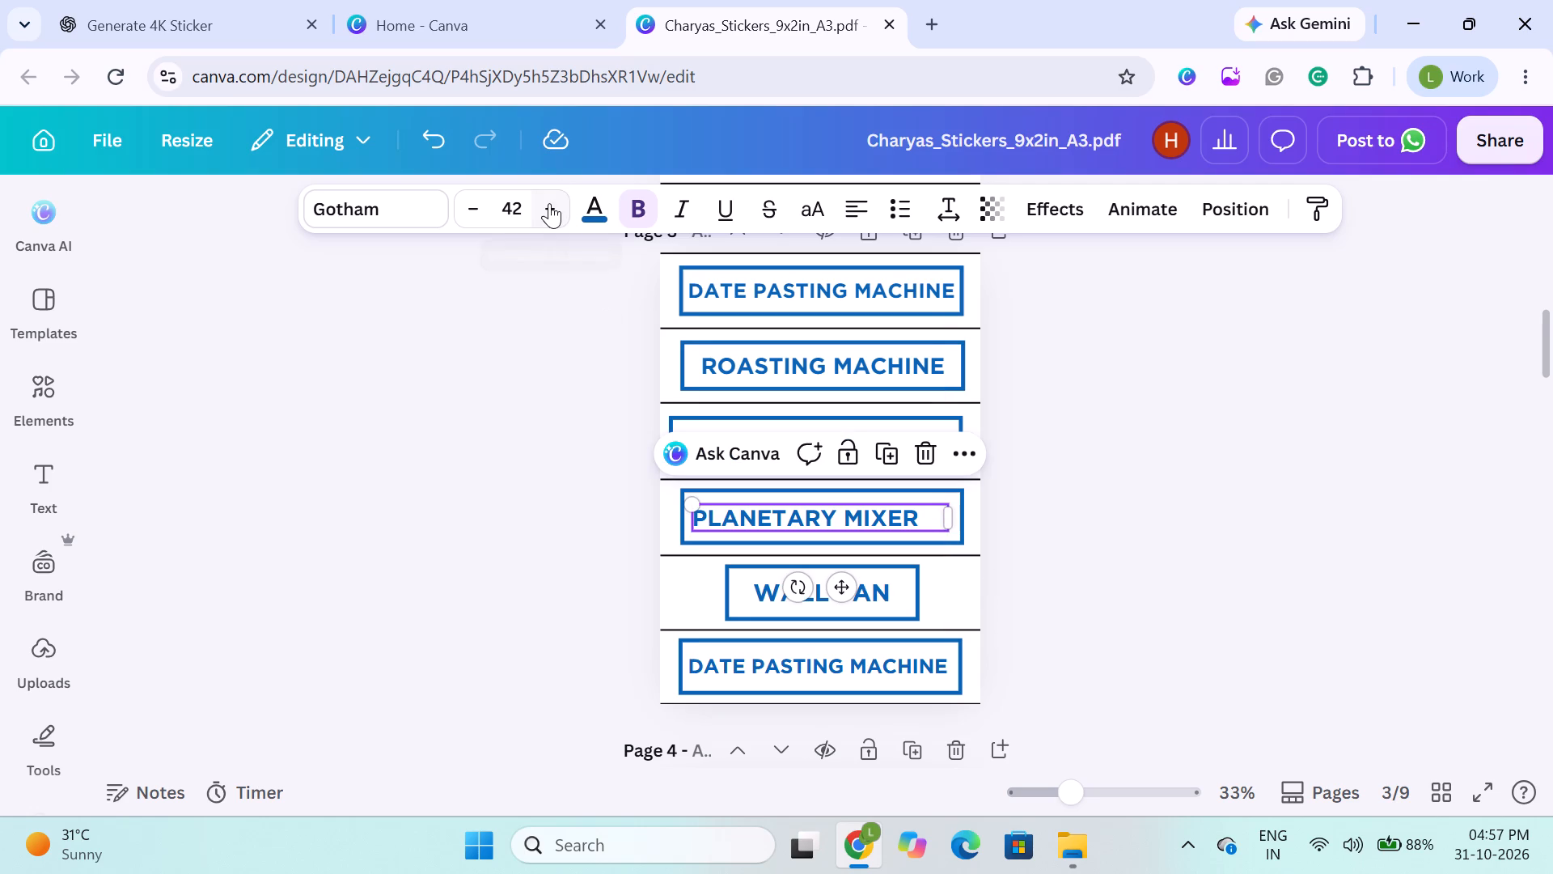
left_click(549, 203)
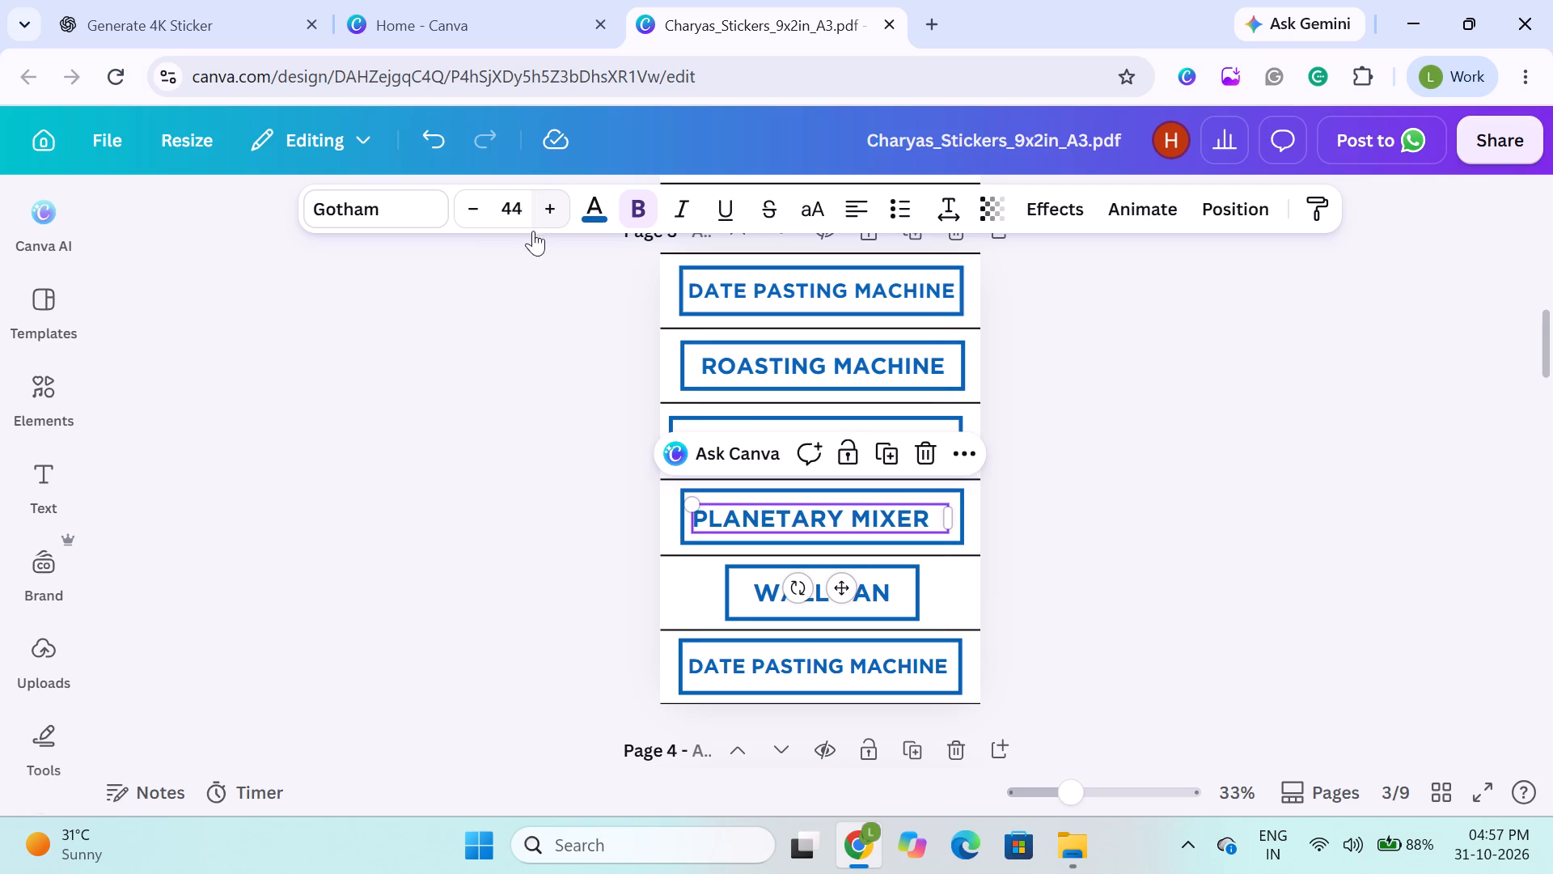
double_click(548, 213)
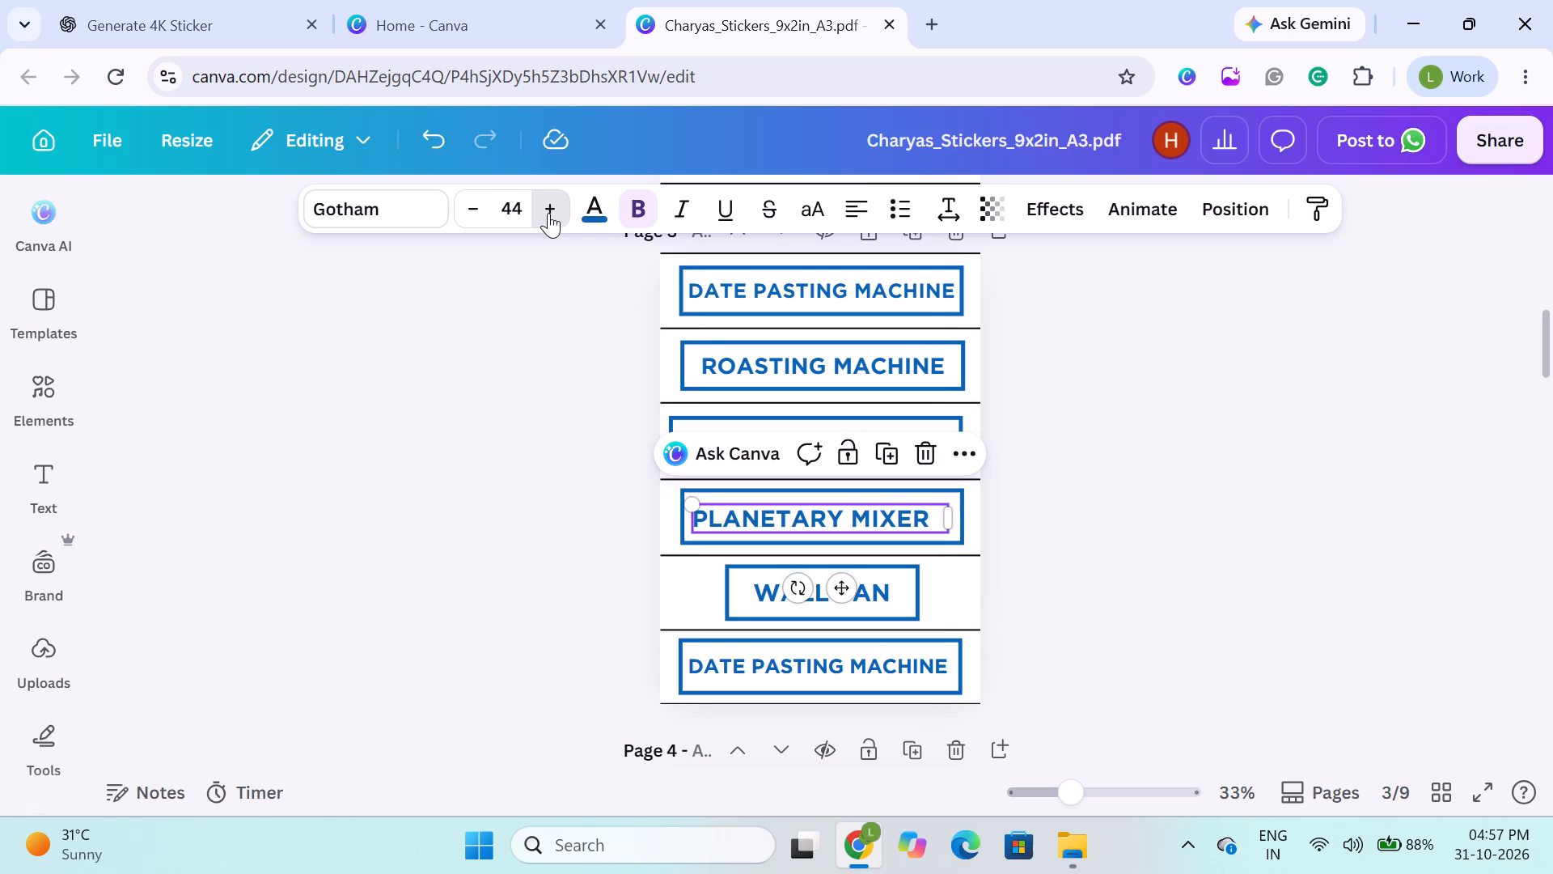
left_click(548, 213)
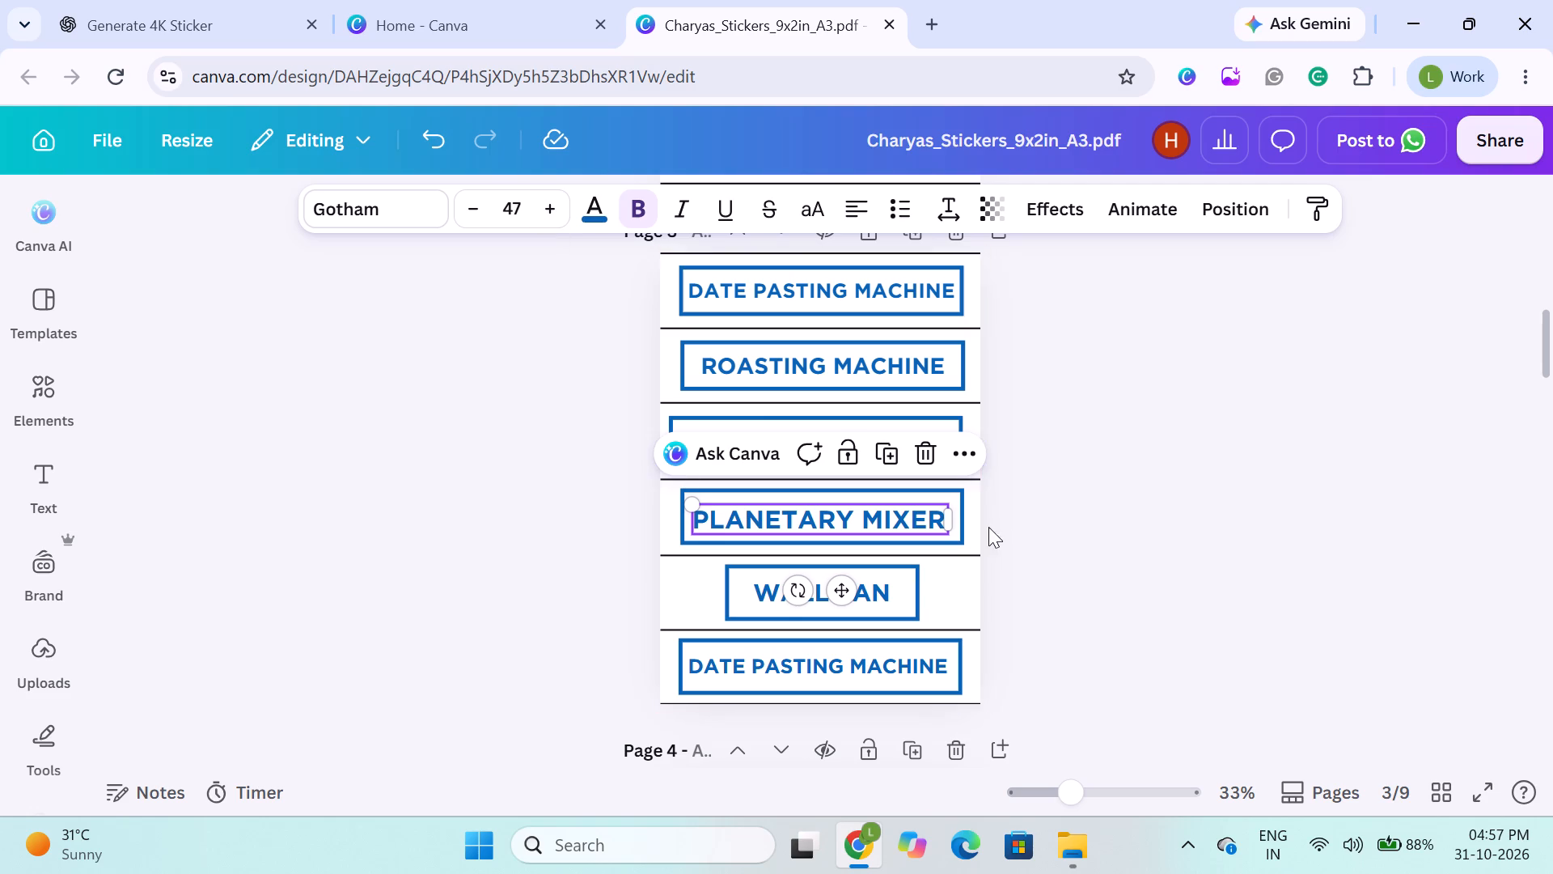
left_click(1103, 503)
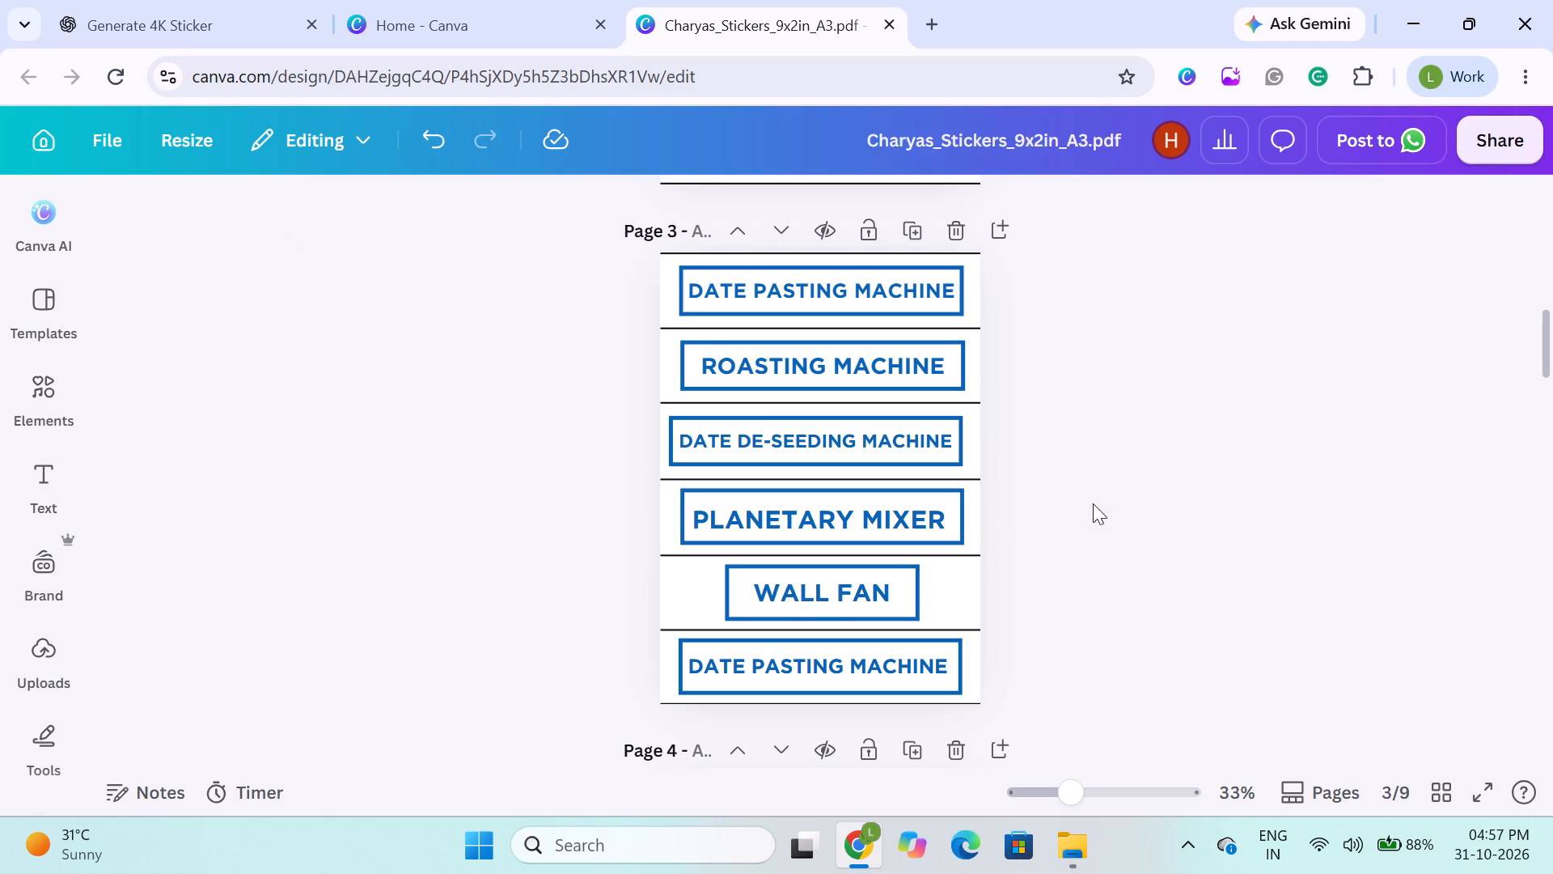
Align the PLANETARY MIXER text and its frame to each other's centre and middle.
left_click(937, 494)
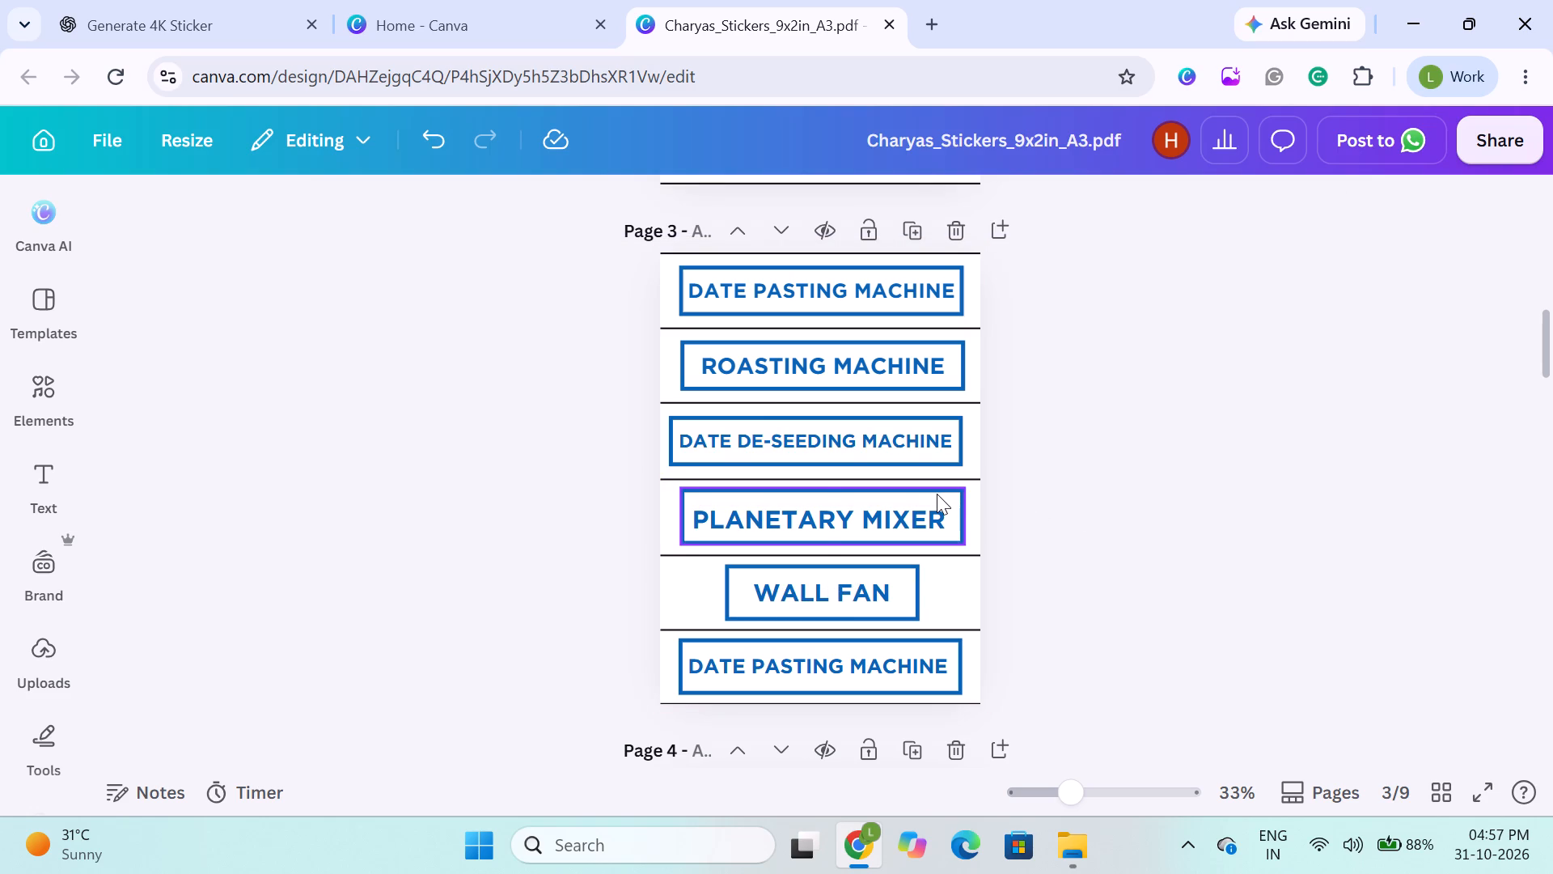
left_click(923, 522, "shift")
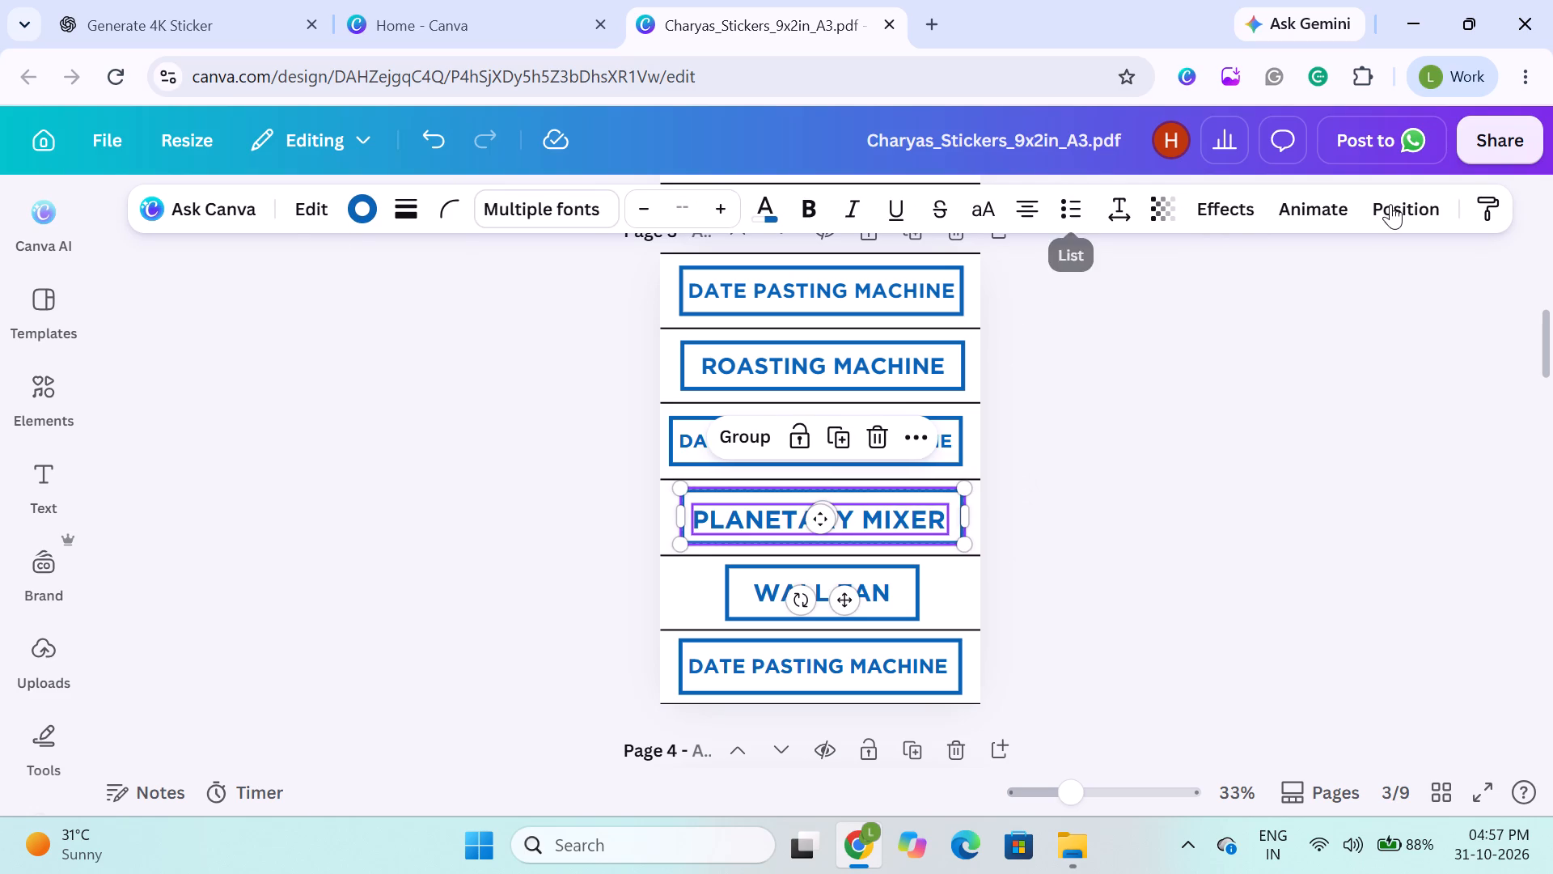
left_click(1390, 204)
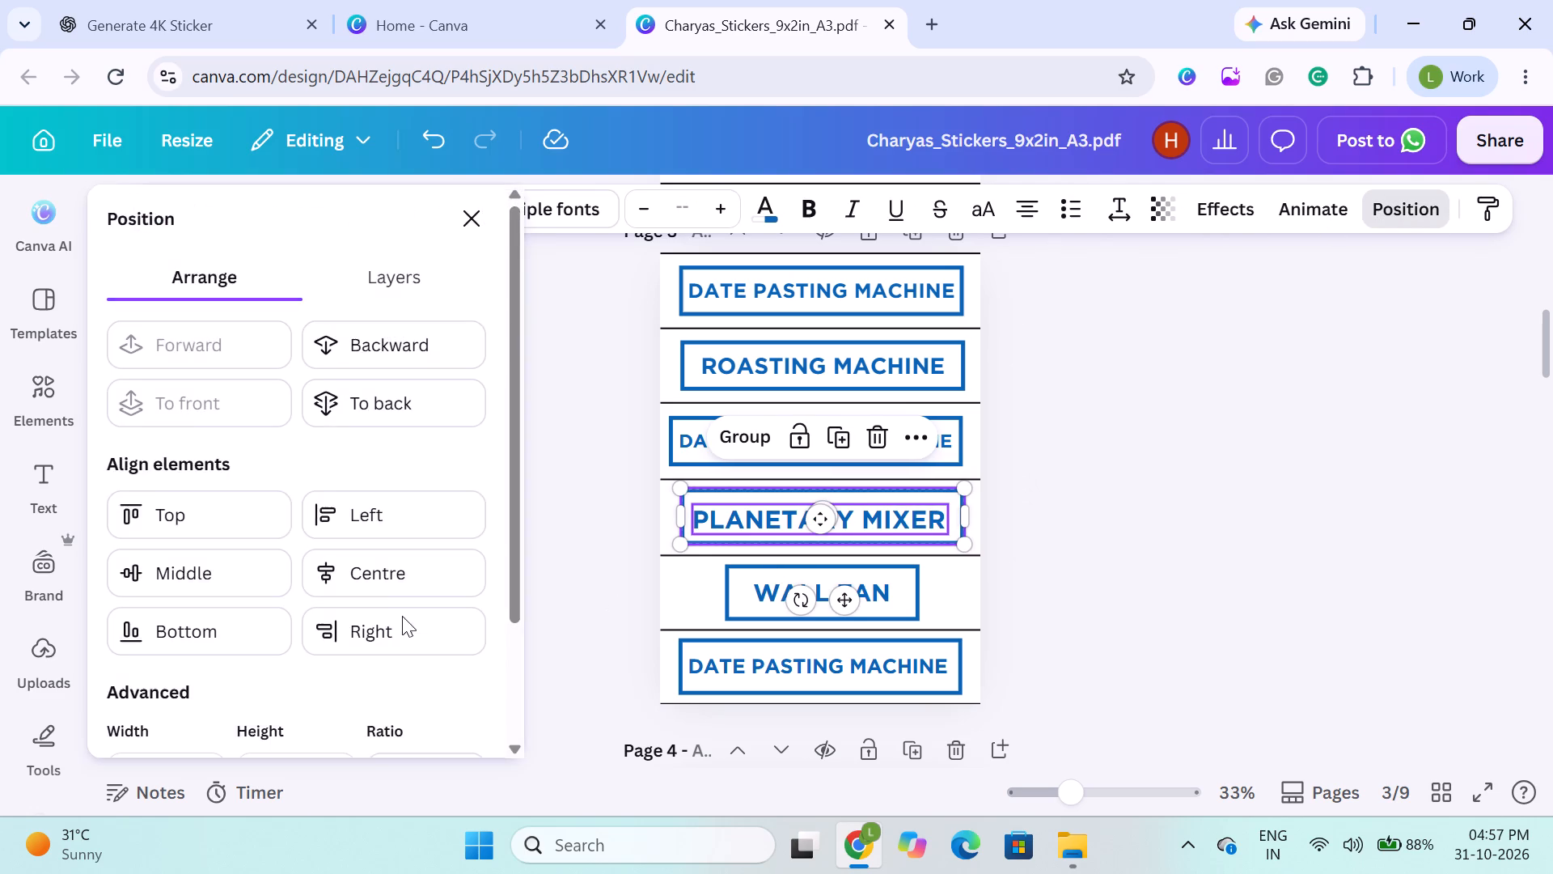
left_click(374, 621)
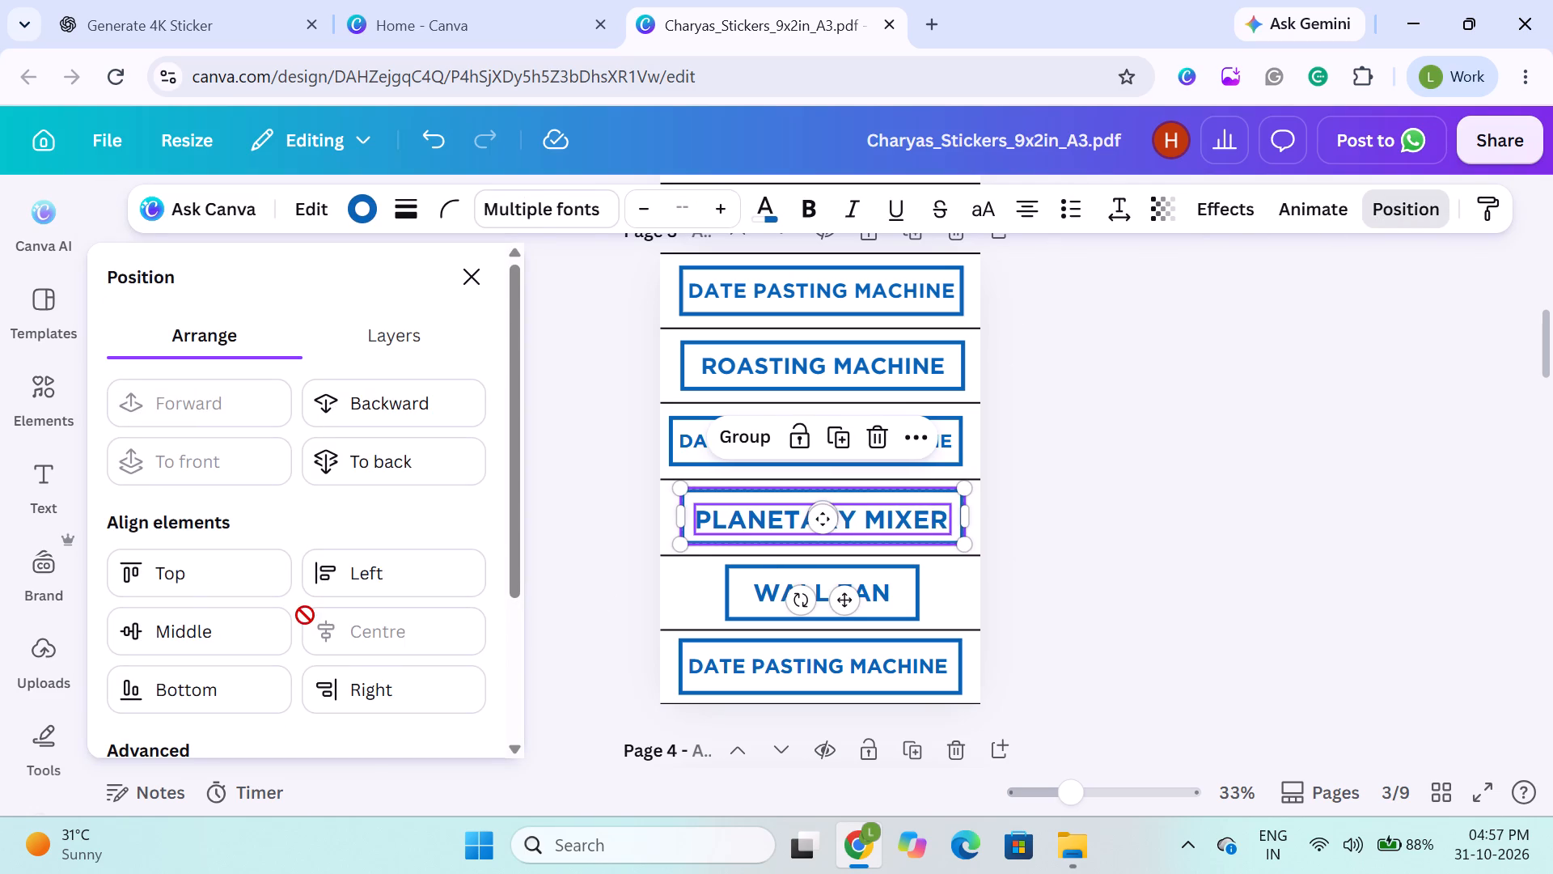
left_click(183, 628)
left_click(483, 283)
left_click(498, 461)
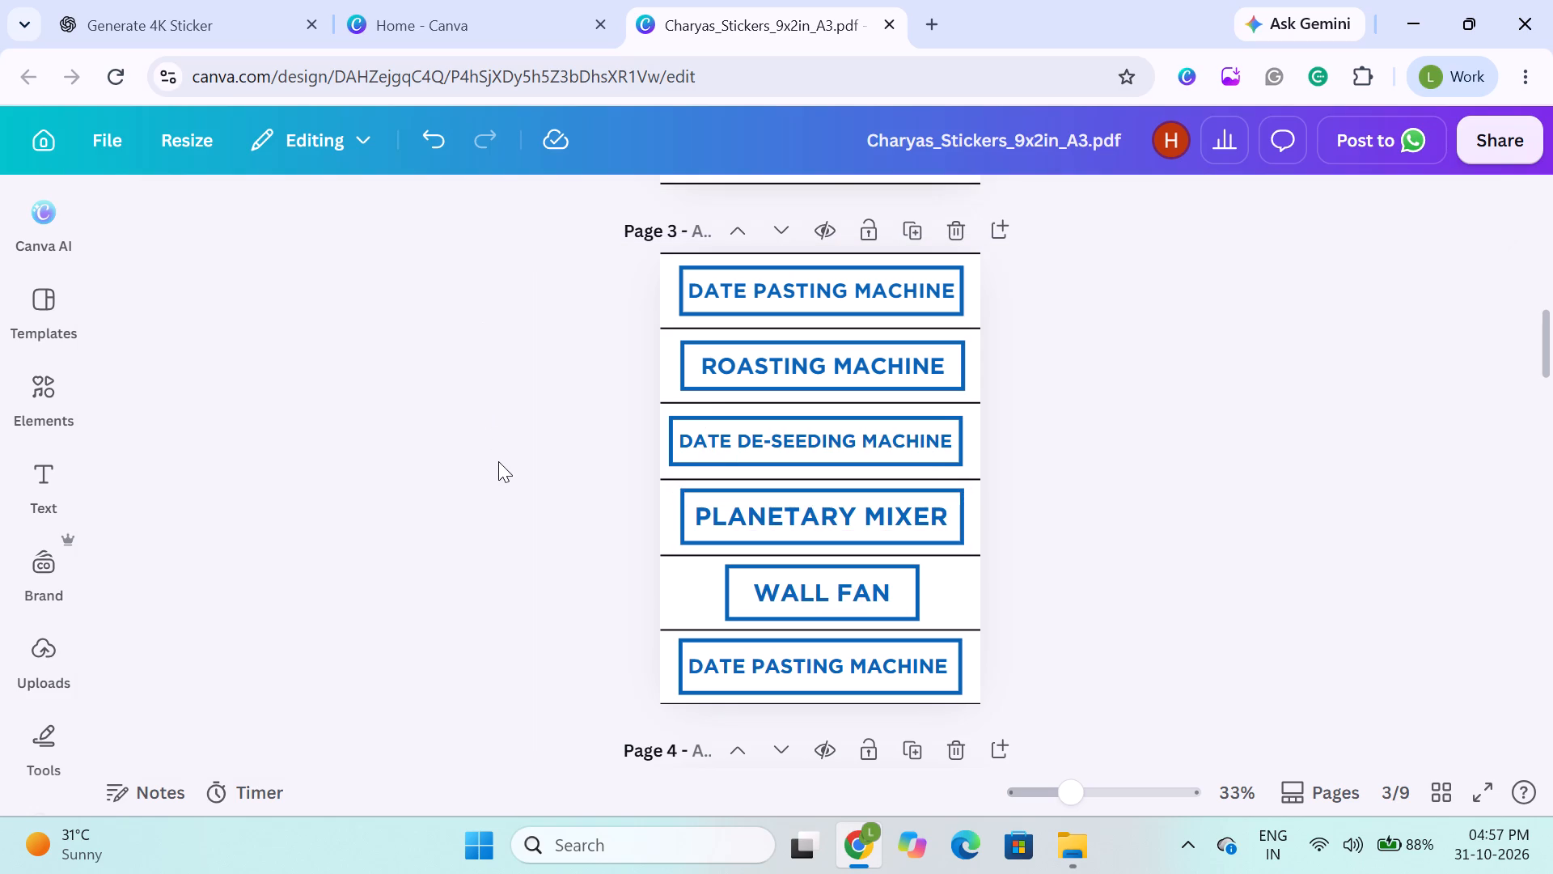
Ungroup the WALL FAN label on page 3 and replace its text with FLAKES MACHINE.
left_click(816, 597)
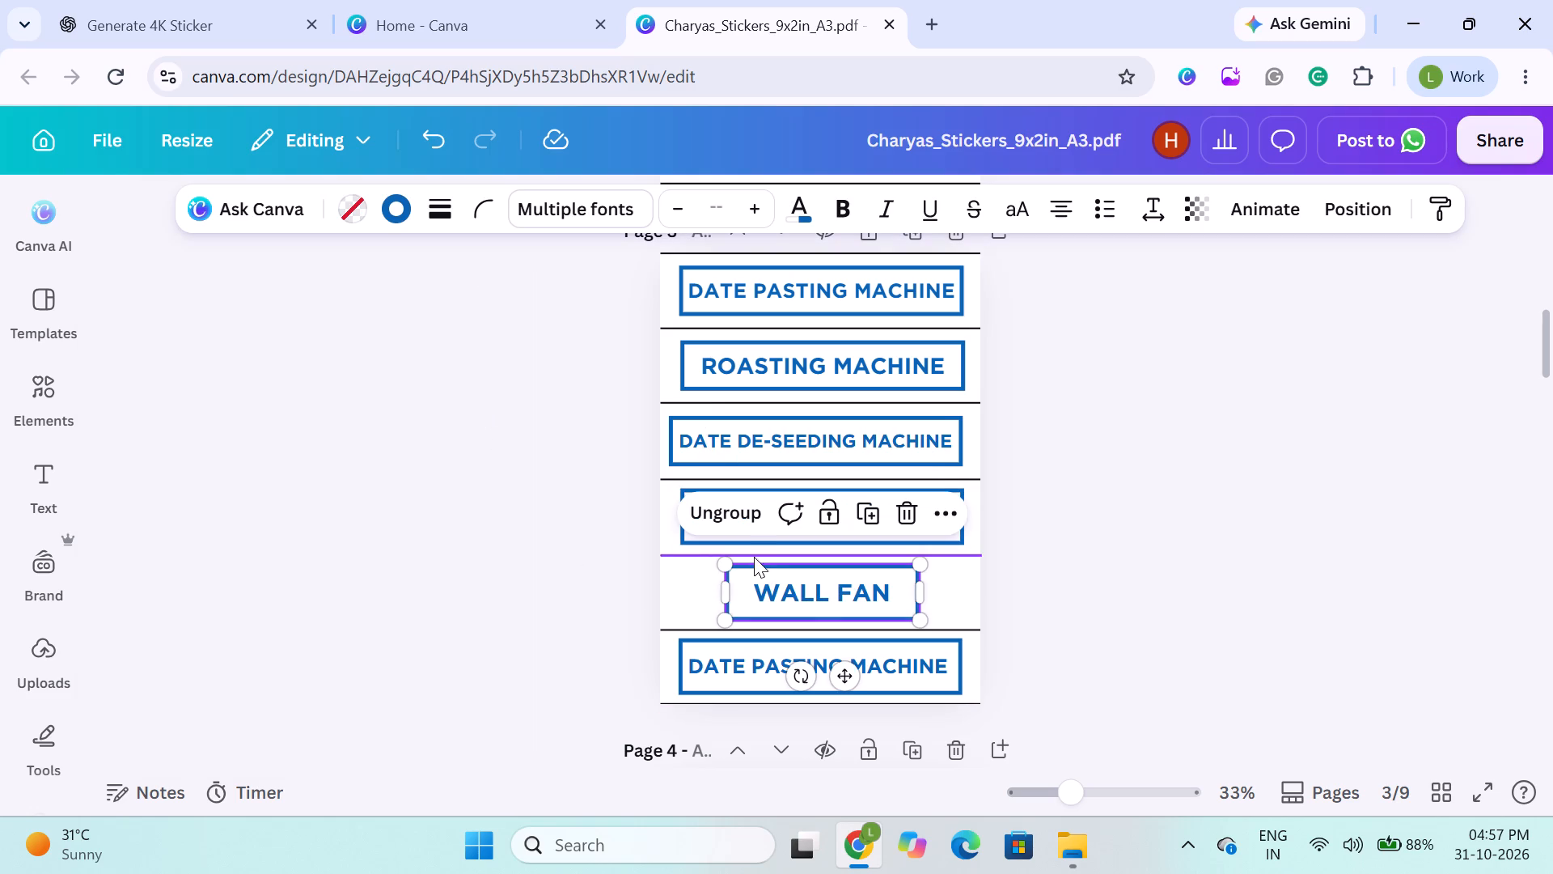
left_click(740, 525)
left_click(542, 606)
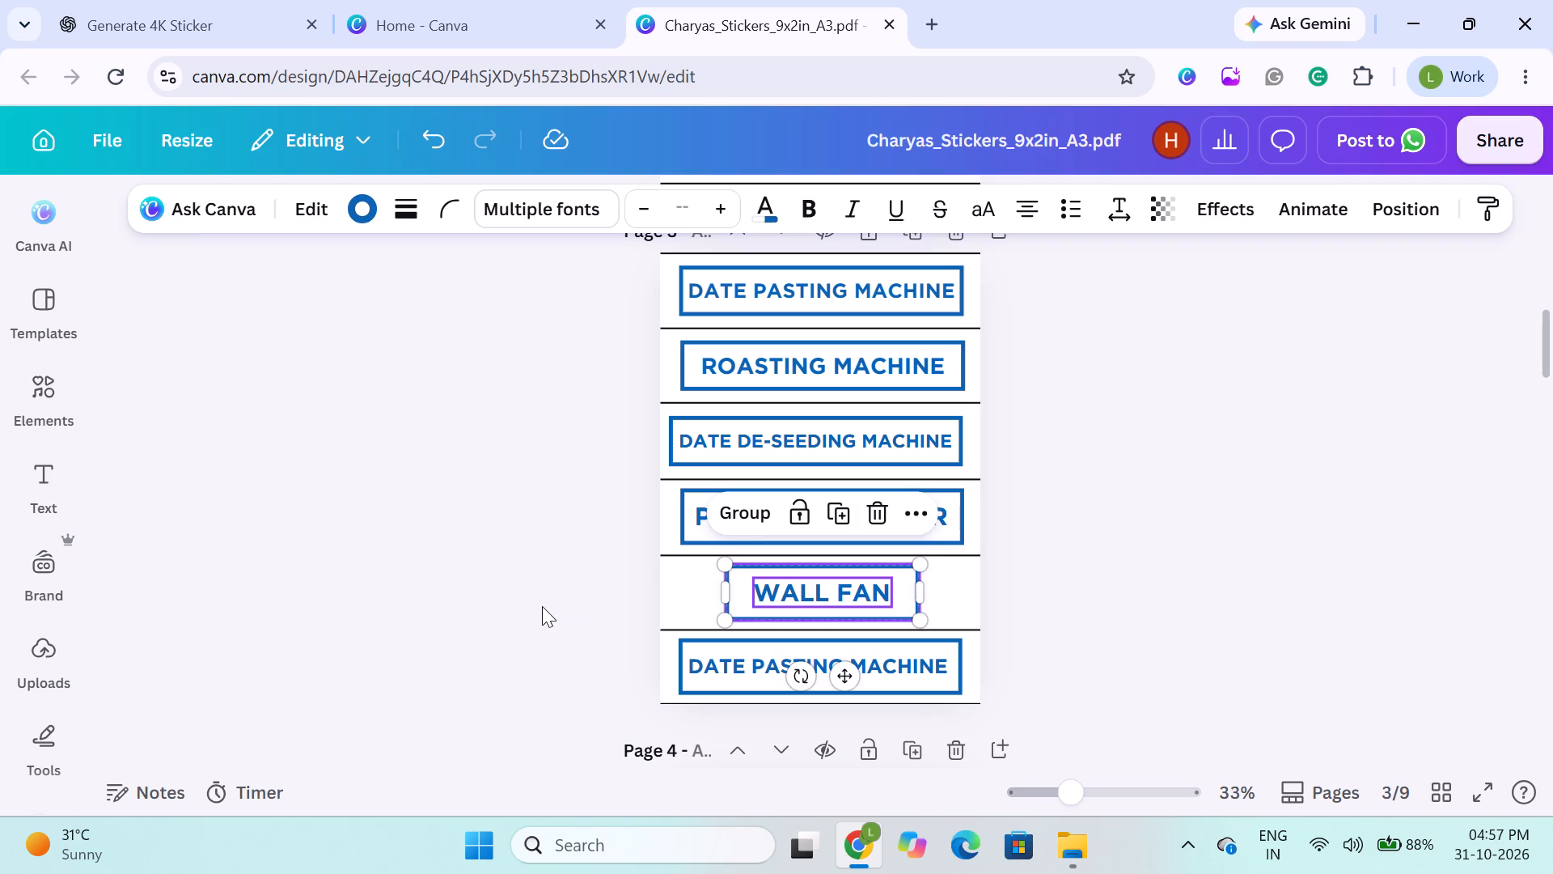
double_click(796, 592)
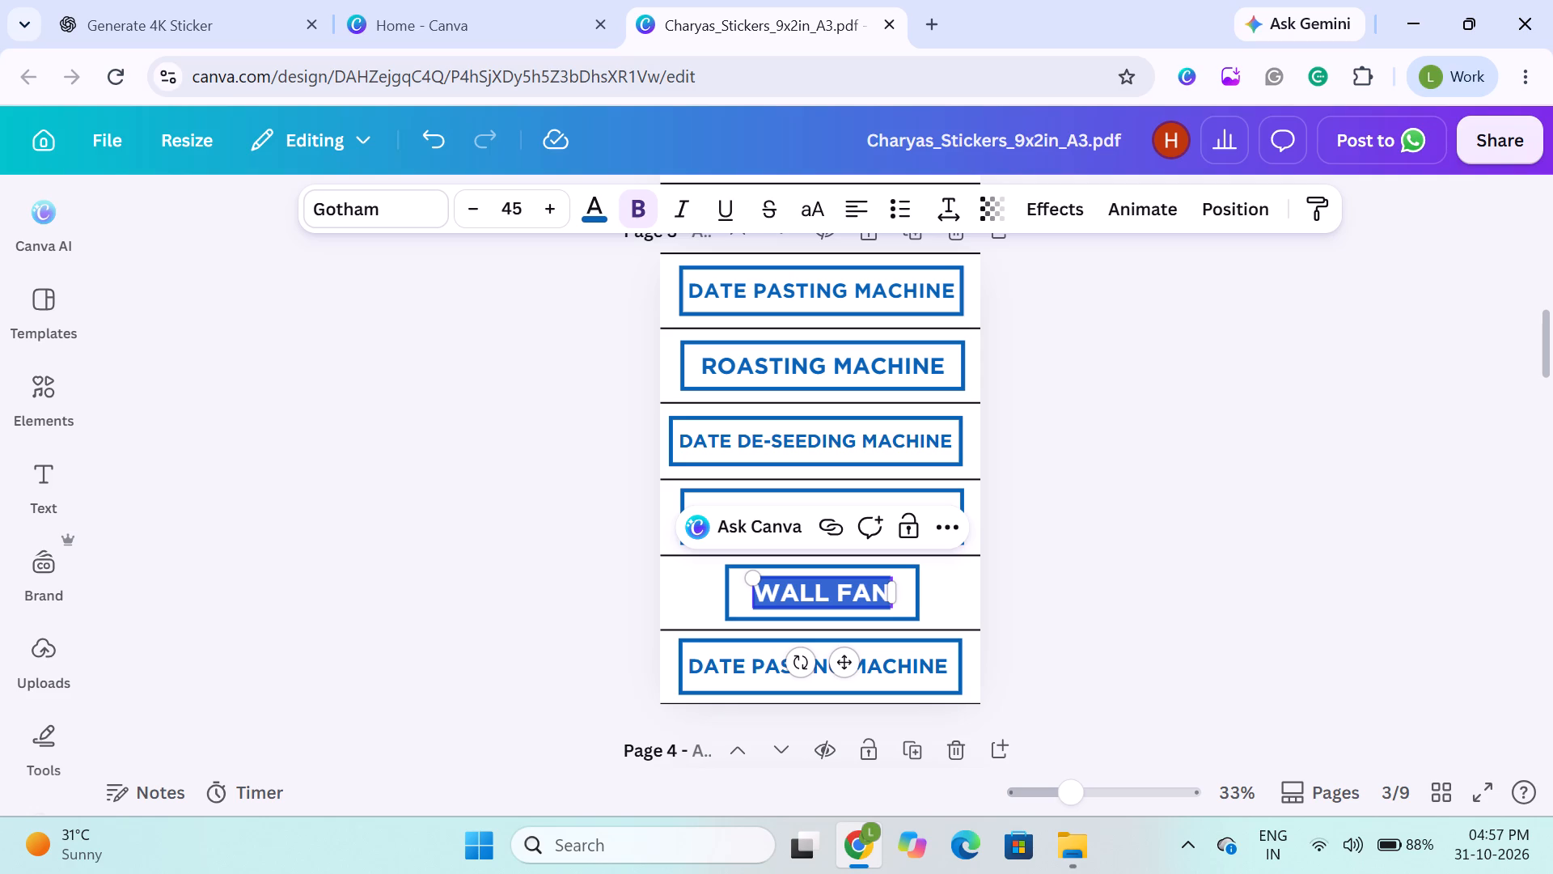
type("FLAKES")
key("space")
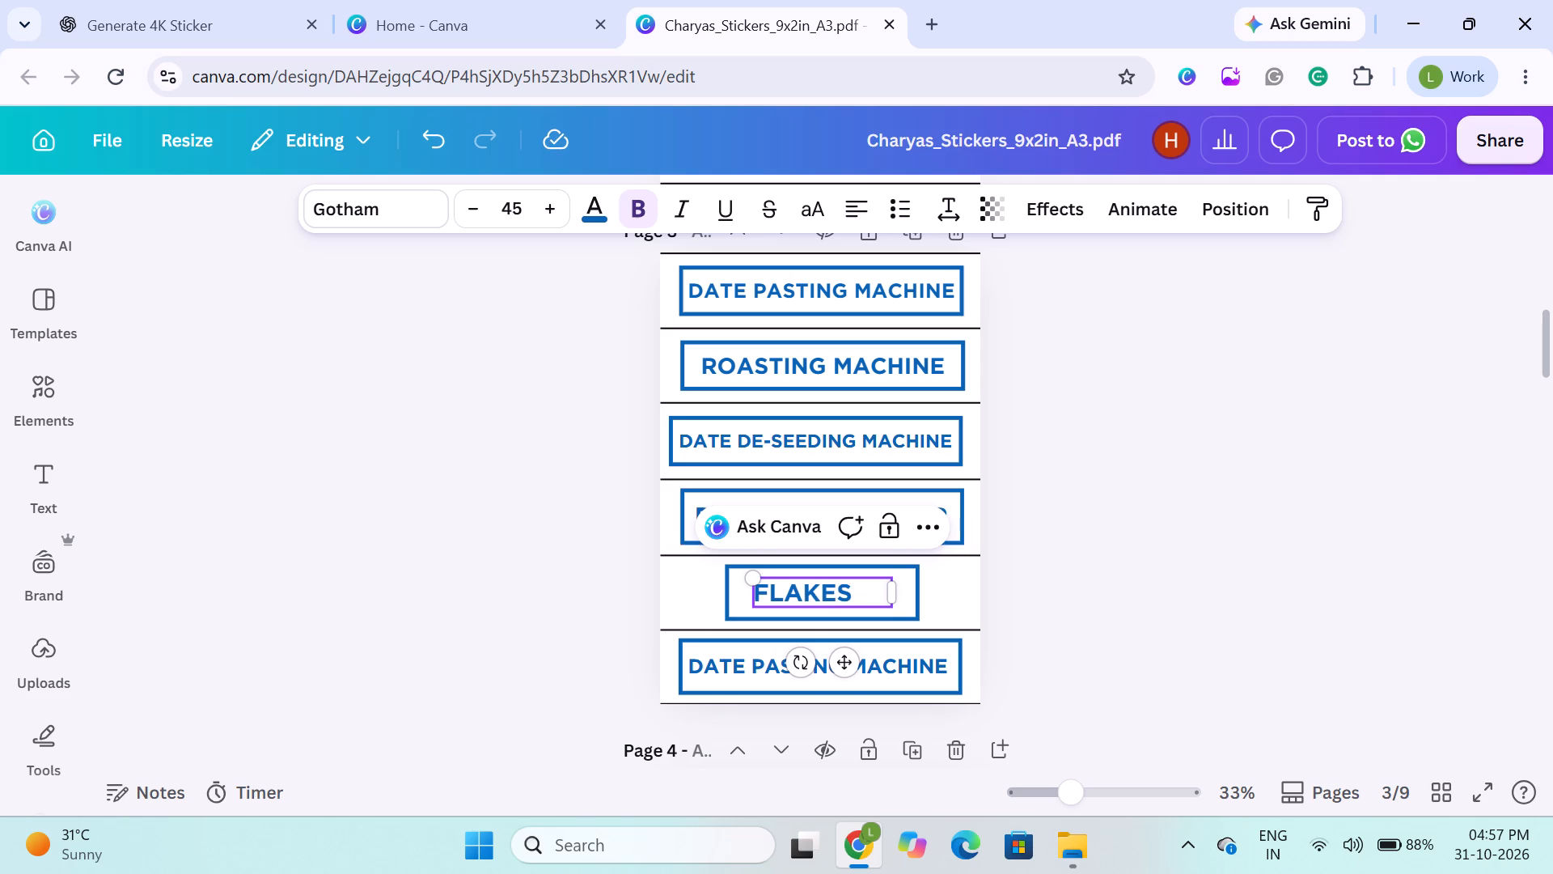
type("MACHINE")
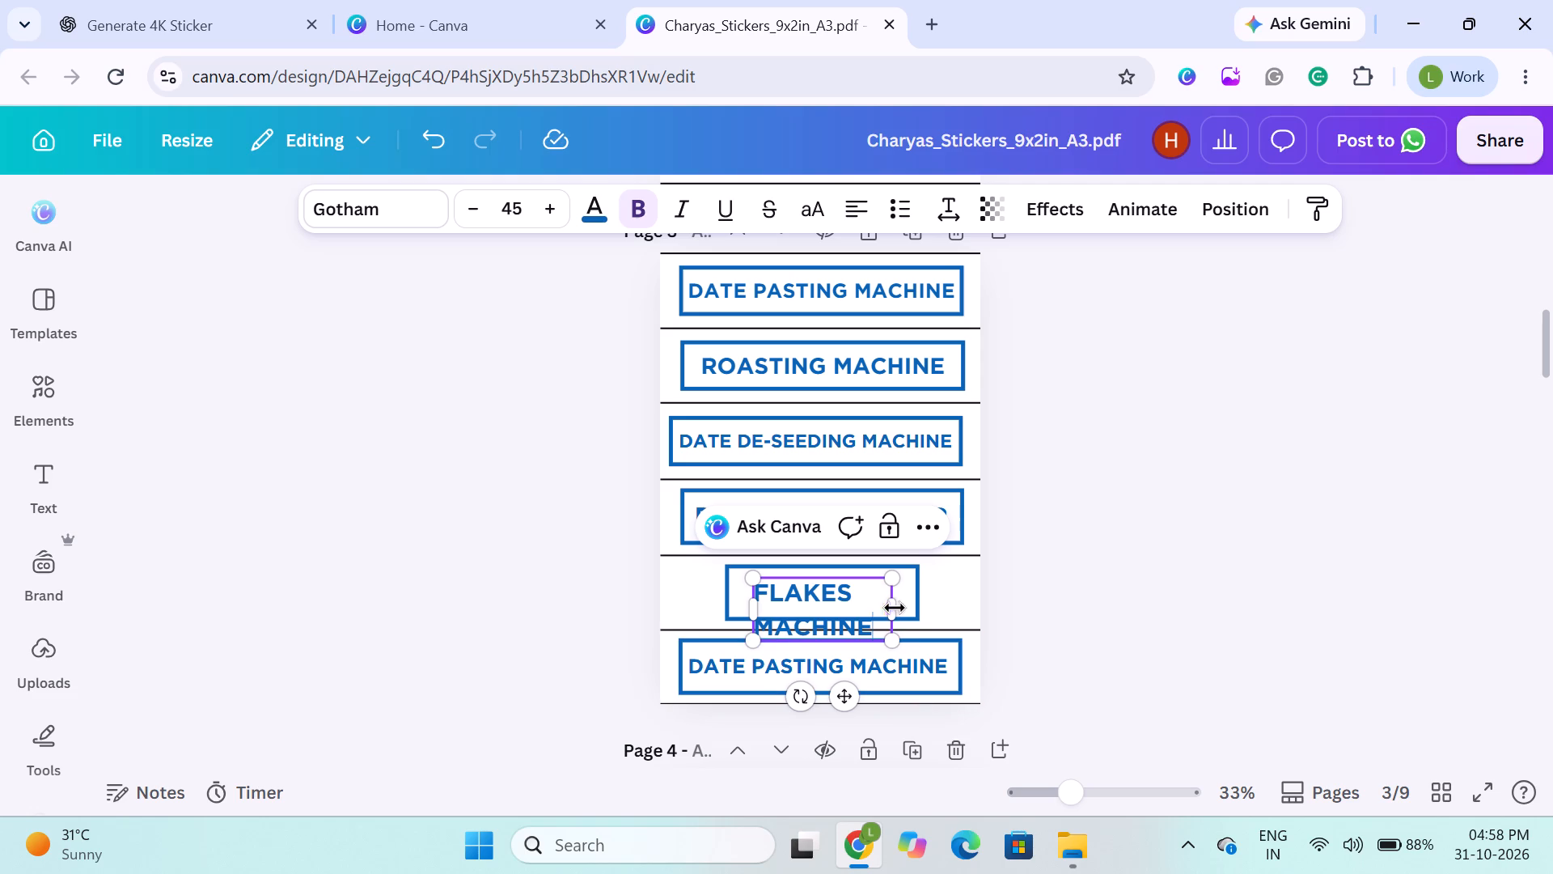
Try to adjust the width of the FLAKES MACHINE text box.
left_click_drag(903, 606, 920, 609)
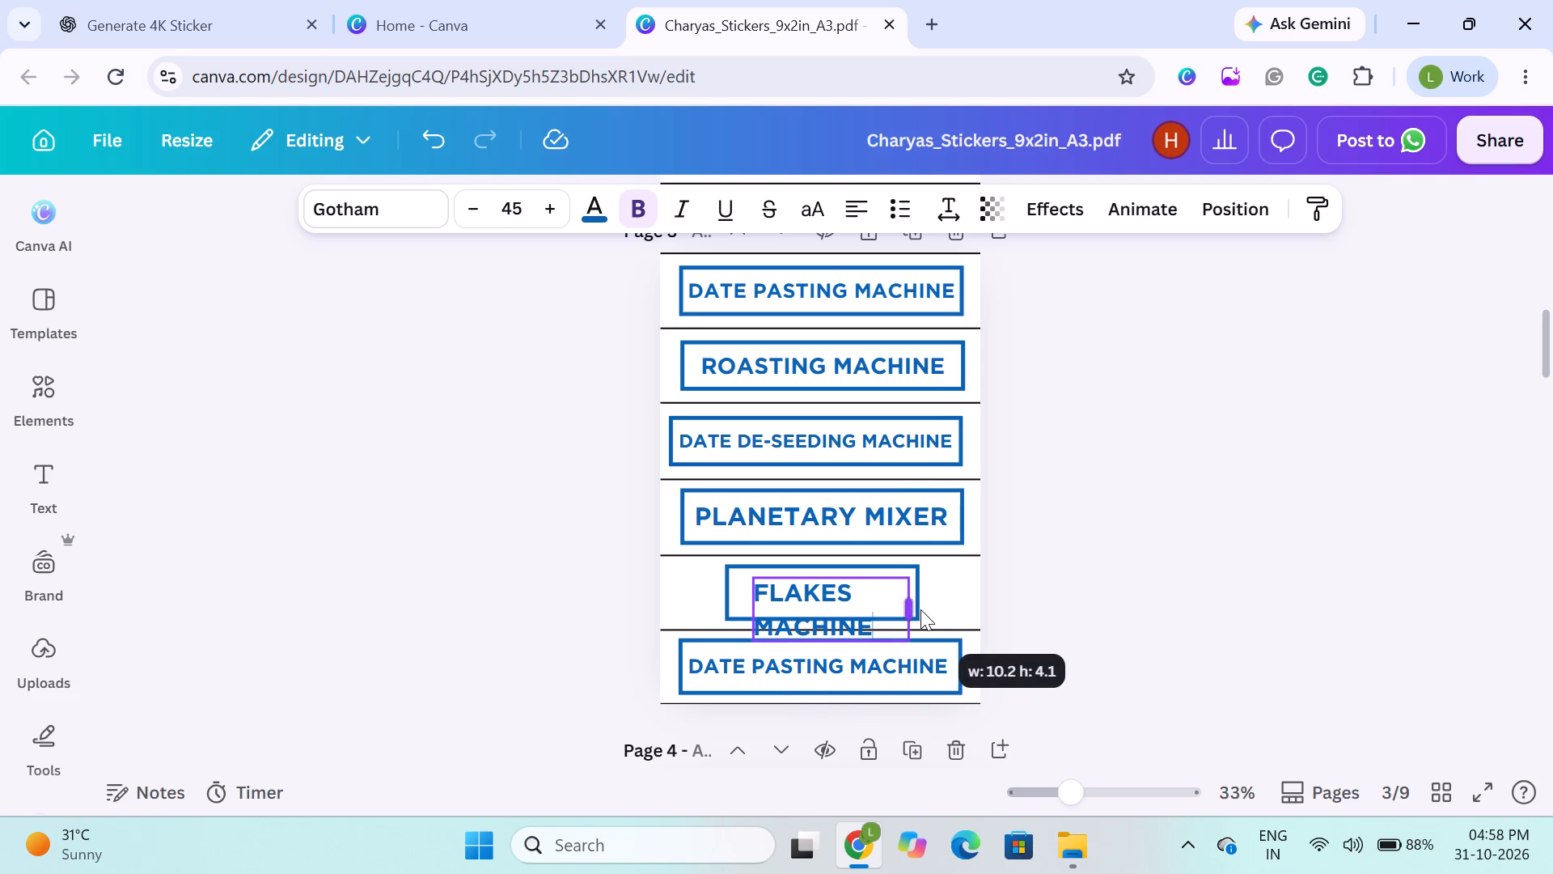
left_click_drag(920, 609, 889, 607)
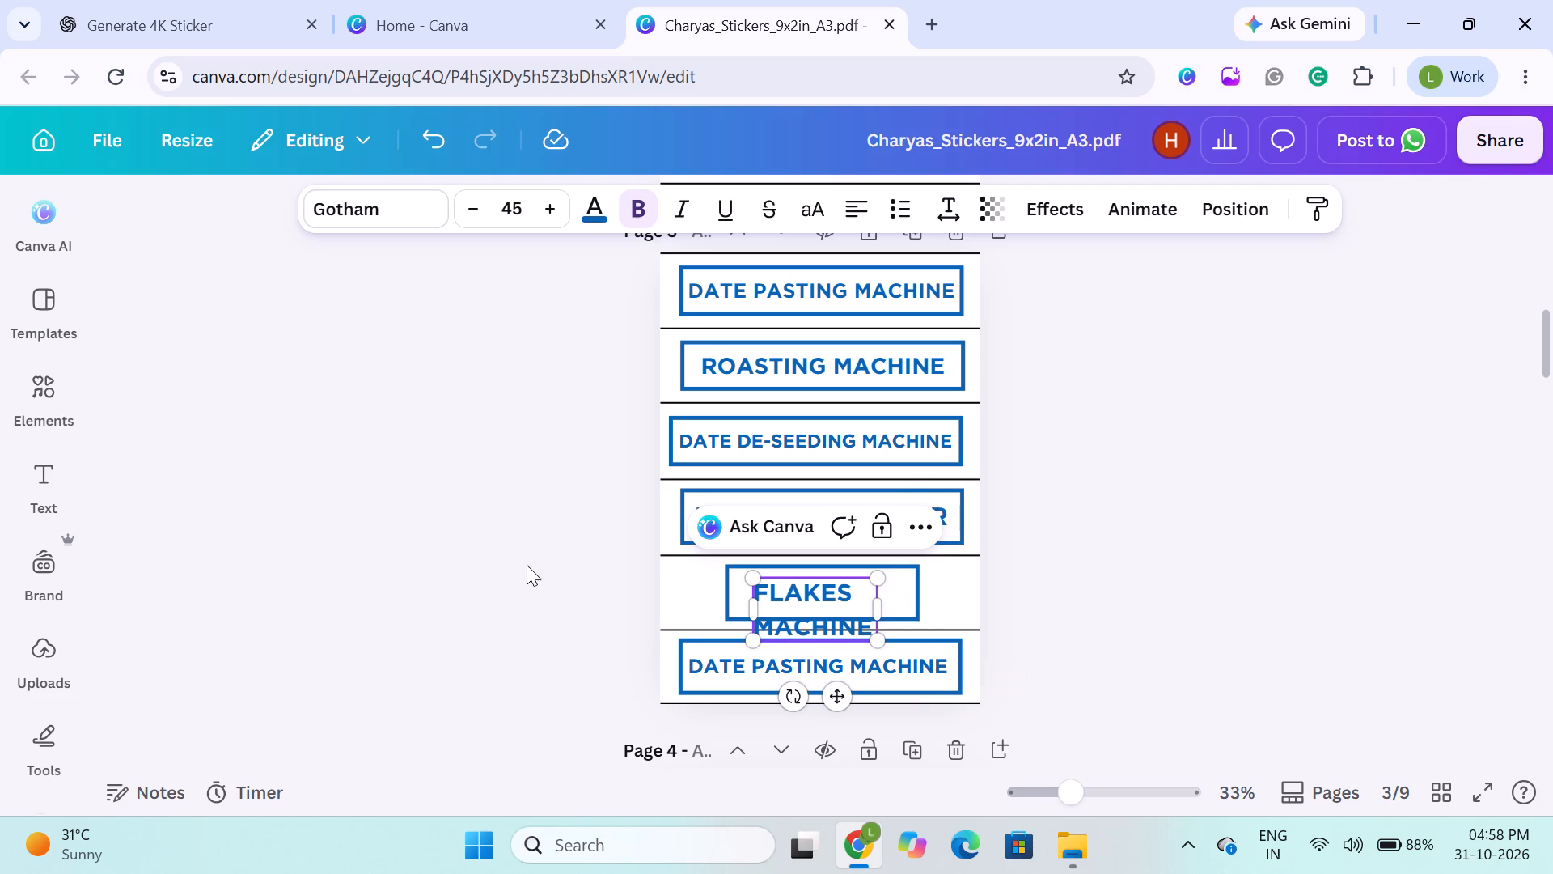
Delete the FLAKES MACHINE text together with its frame from page 3.
left_click(527, 565)
left_click_drag(607, 626, 673, 612)
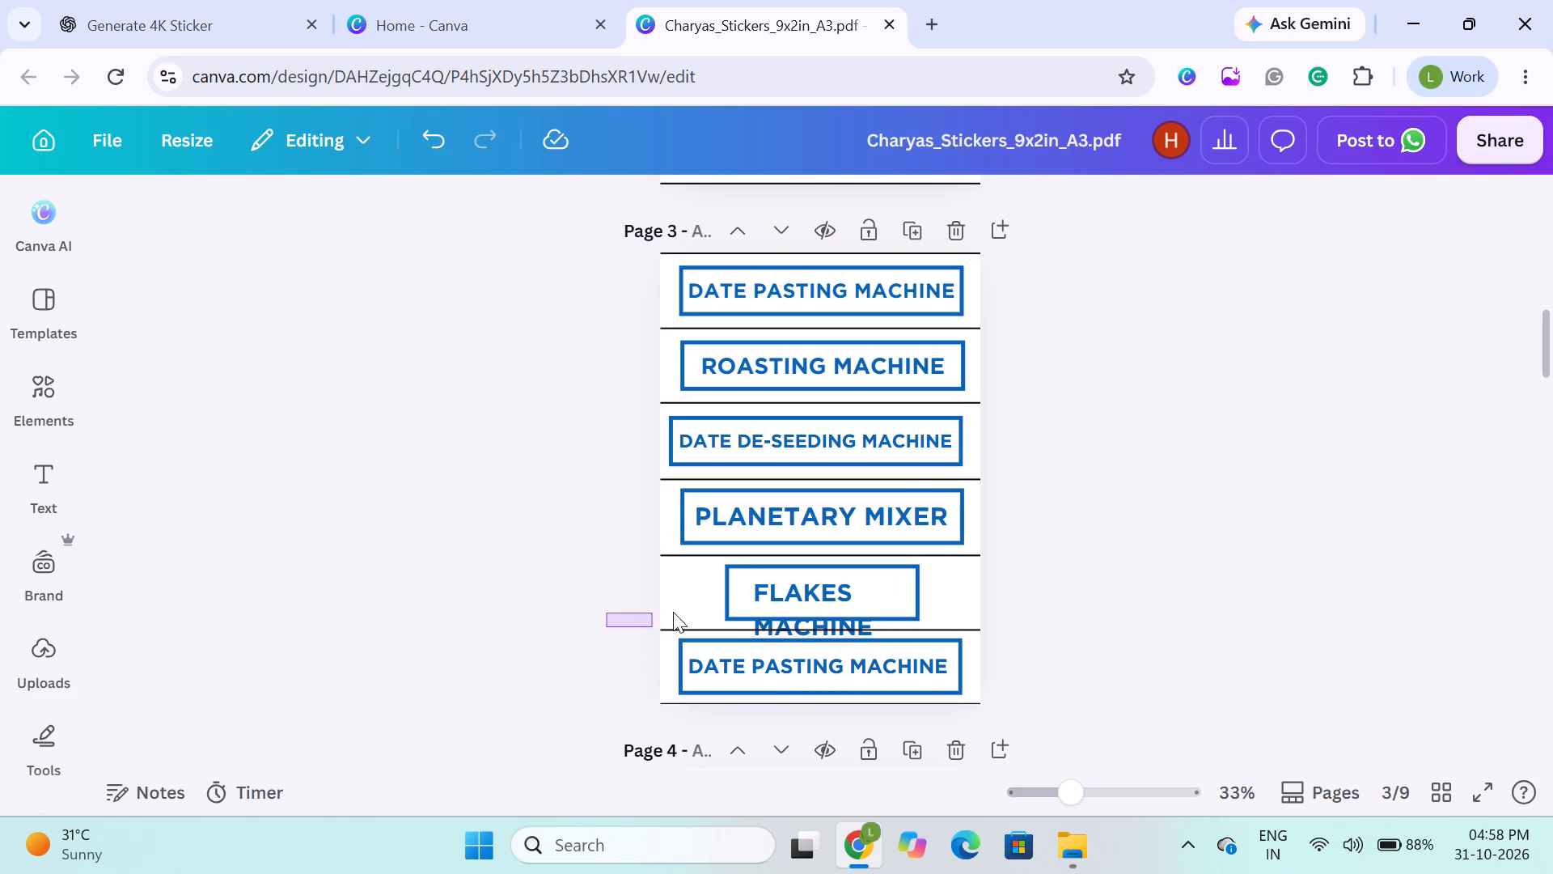
left_click_drag(673, 612, 792, 587)
key("BackSpace")
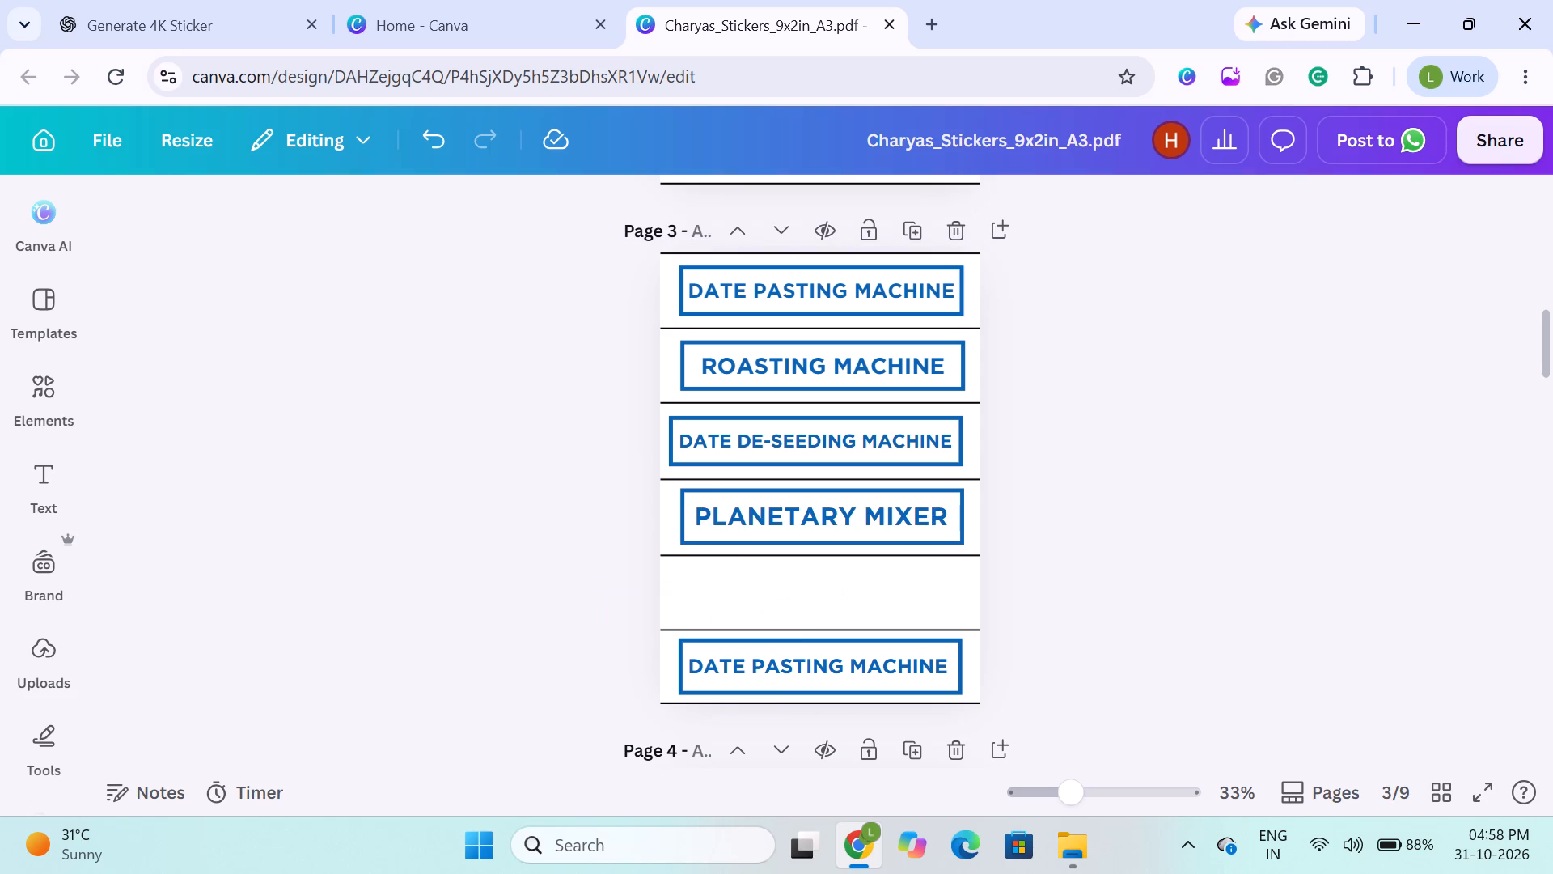
Duplicate the PLANETARY MIXER text and frame and place the copy in the empty fifth slot, lined up below the original.
left_click(695, 507)
left_click(567, 500)
left_click_drag(567, 500, 760, 532)
key("ctrl+d")
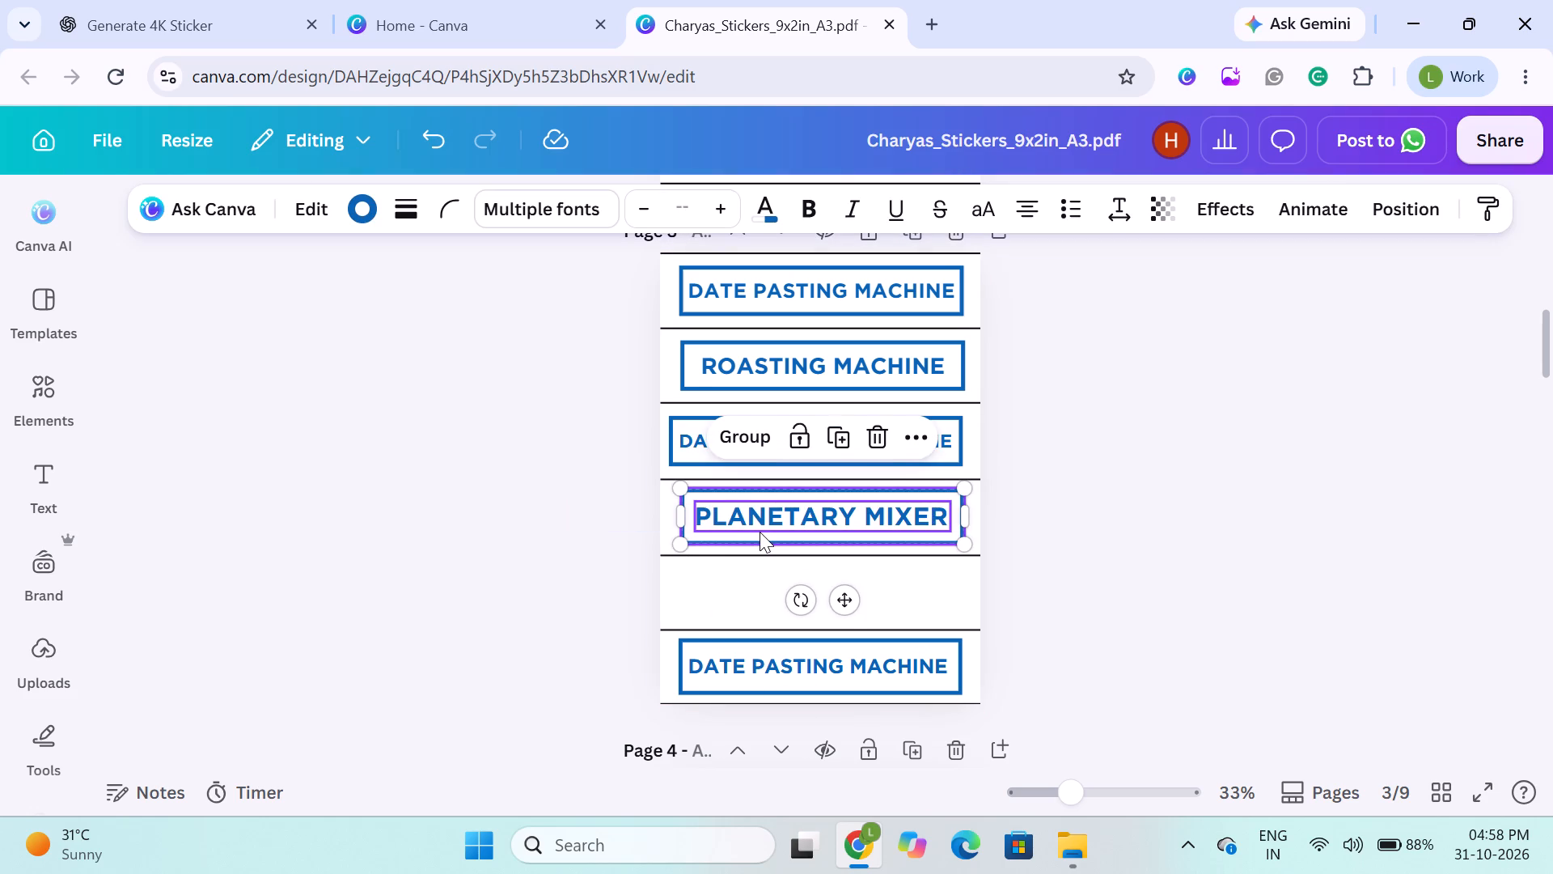
left_click_drag(790, 522, 796, 595)
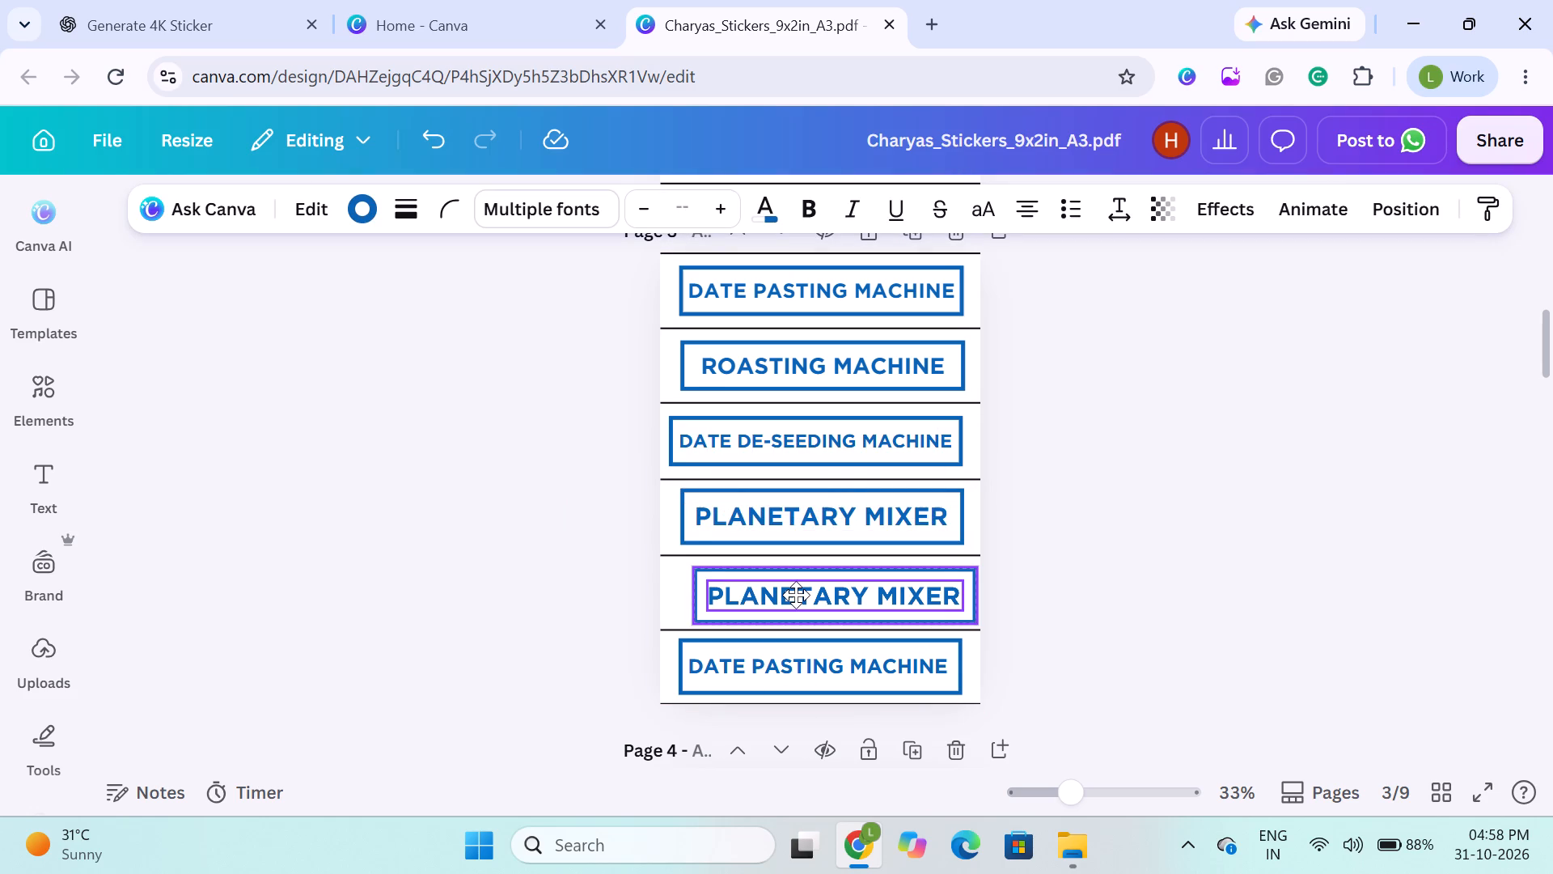
left_click_drag(796, 595, 786, 591)
Replace the text of the duplicated PLANETARY MIXER label in the fifth slot of page 3 with FLAKES MACHINE.
double_click(786, 591)
double_click(786, 591)
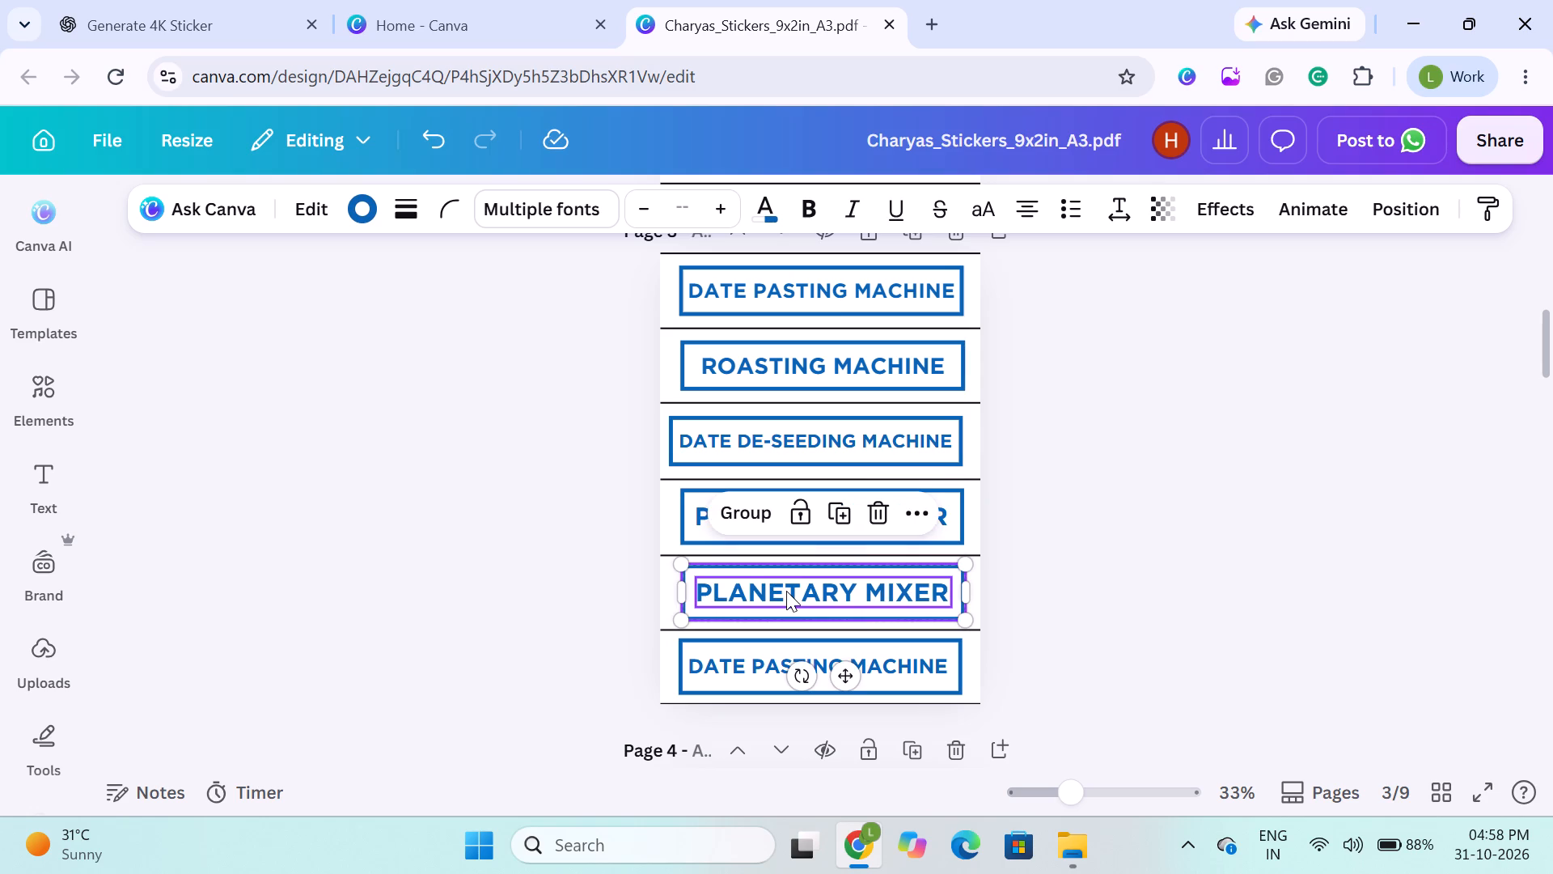
double_click(786, 591)
left_click(442, 662)
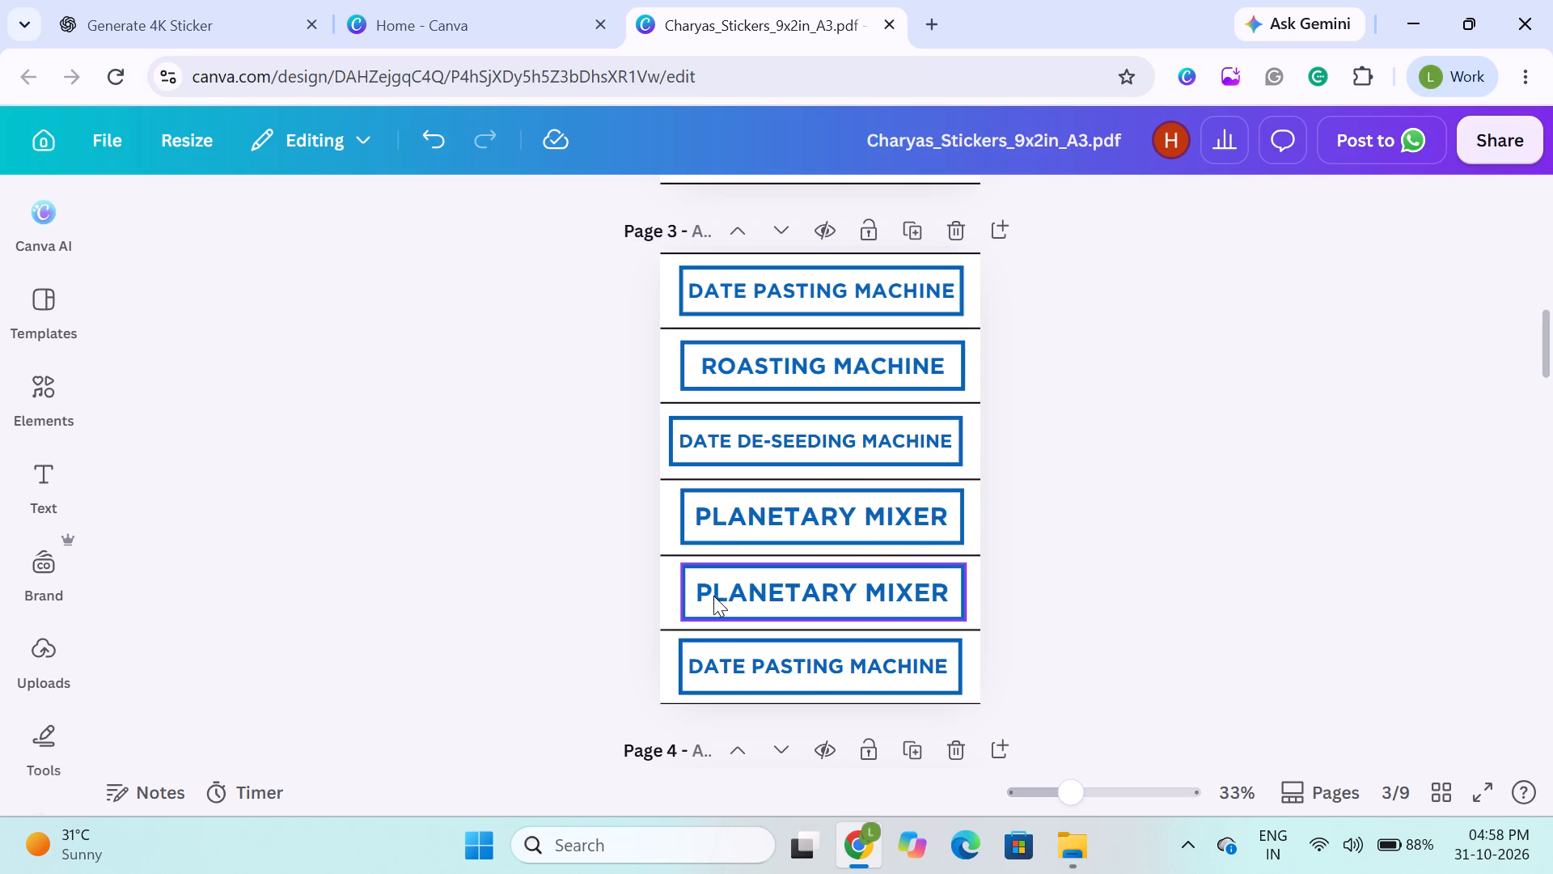
triple_click(721, 594)
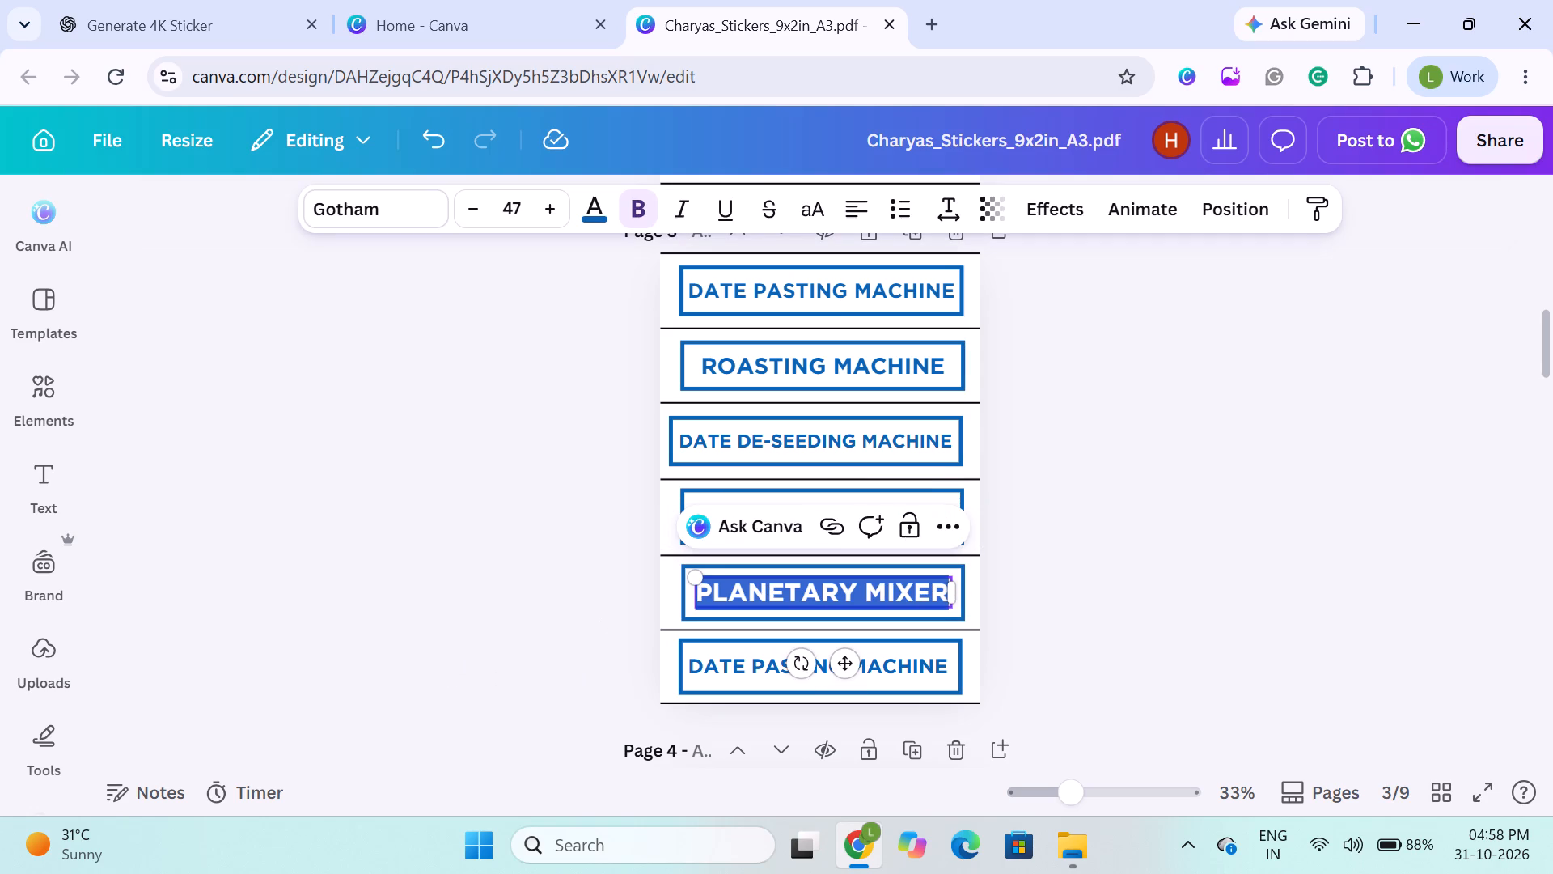
type("FLAKES")
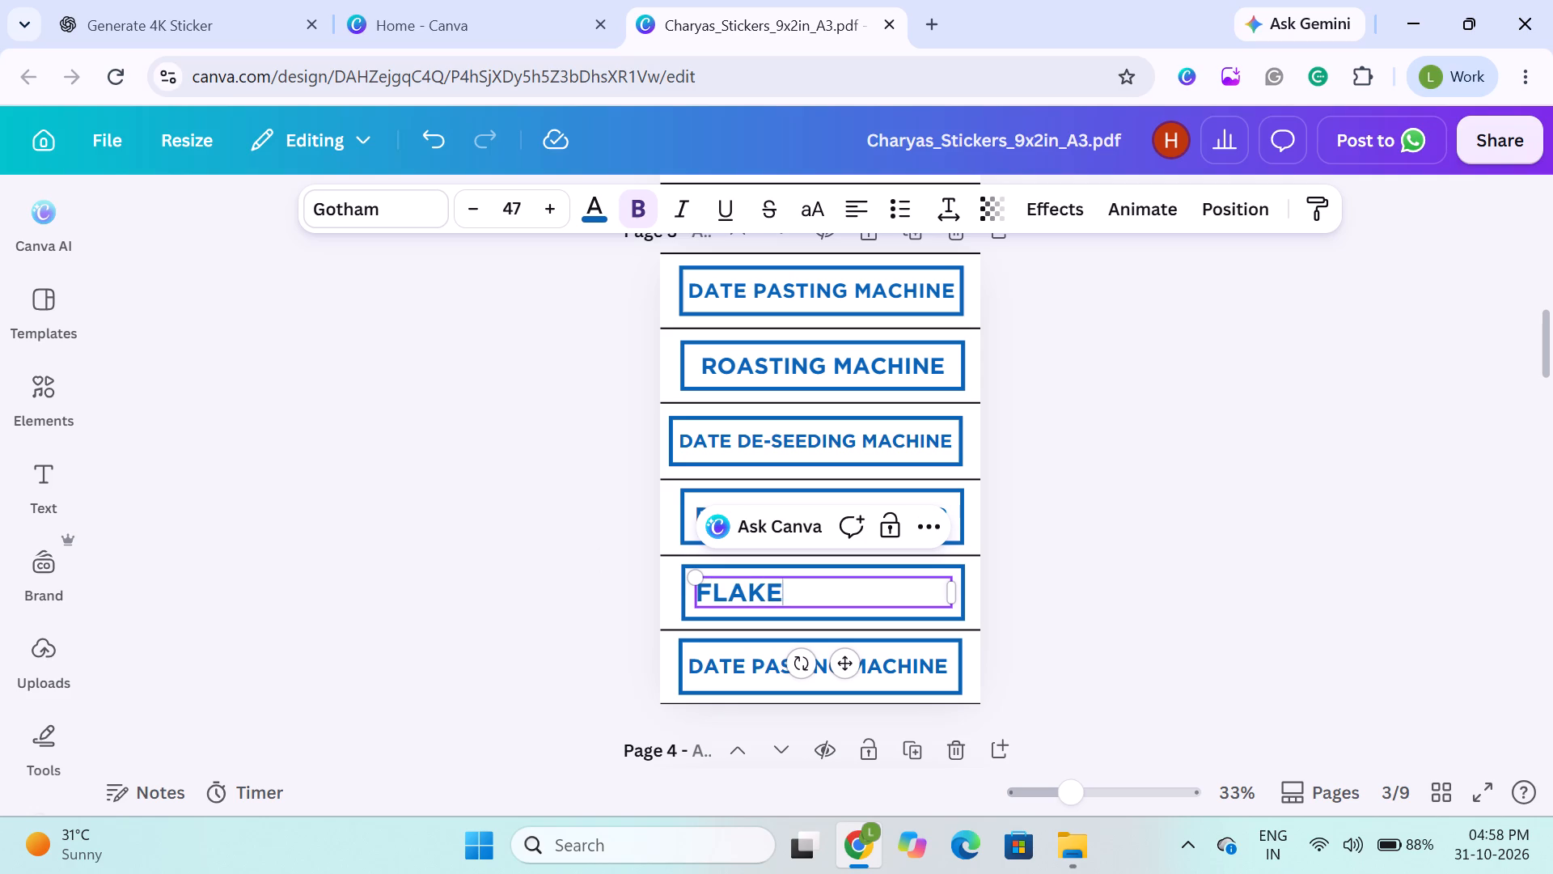
key("space")
type("MACHINE")
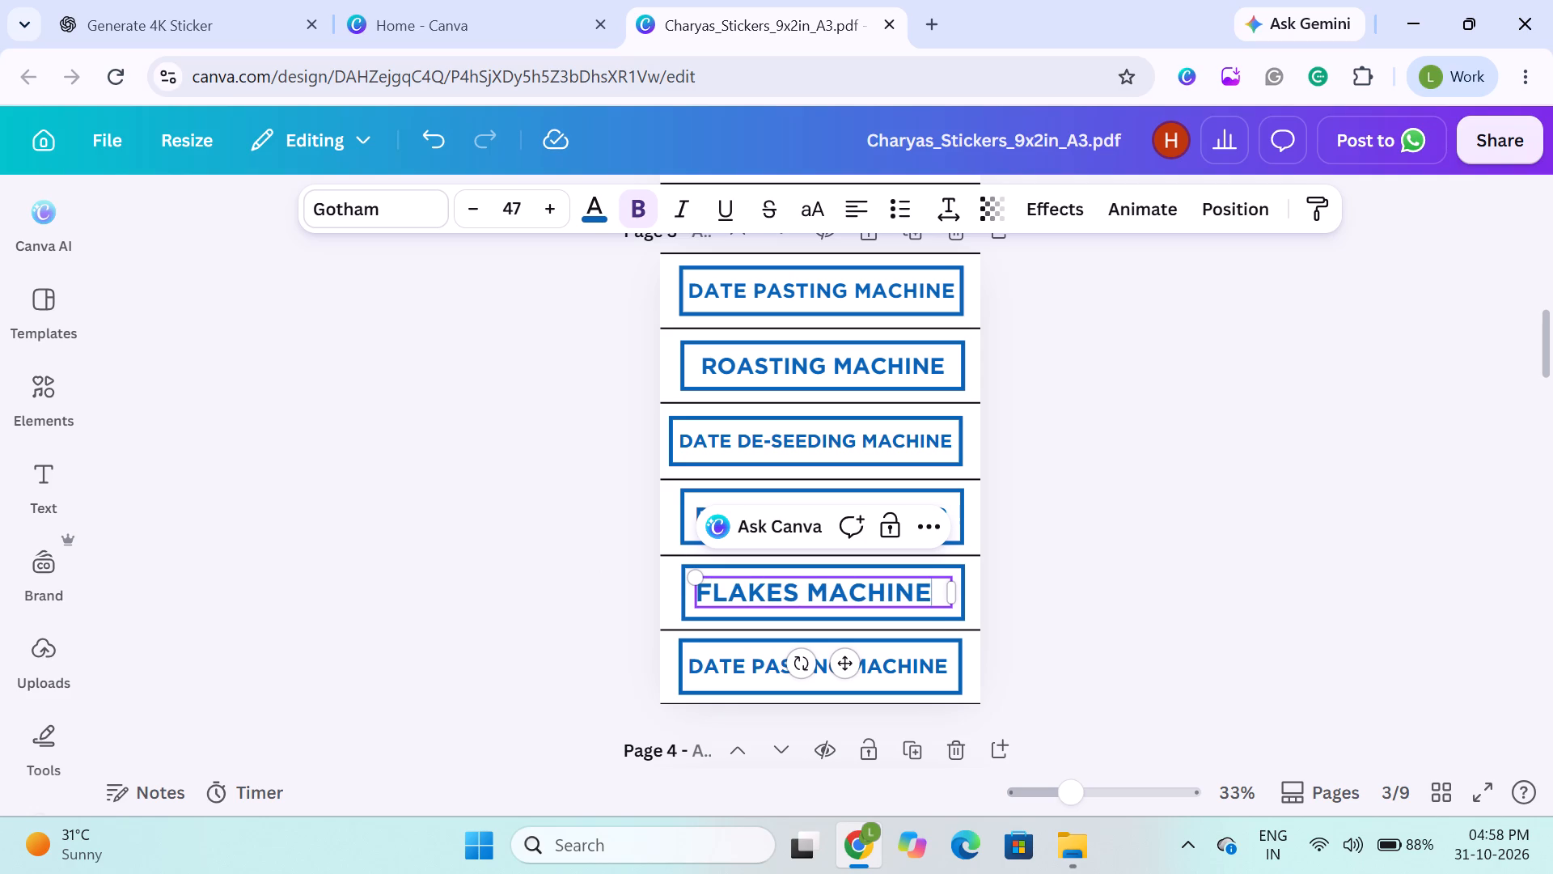
Adjust the FLAKES MACHINE text box width within its frame and set the font size to 50.
left_click_drag(952, 588, 933, 592)
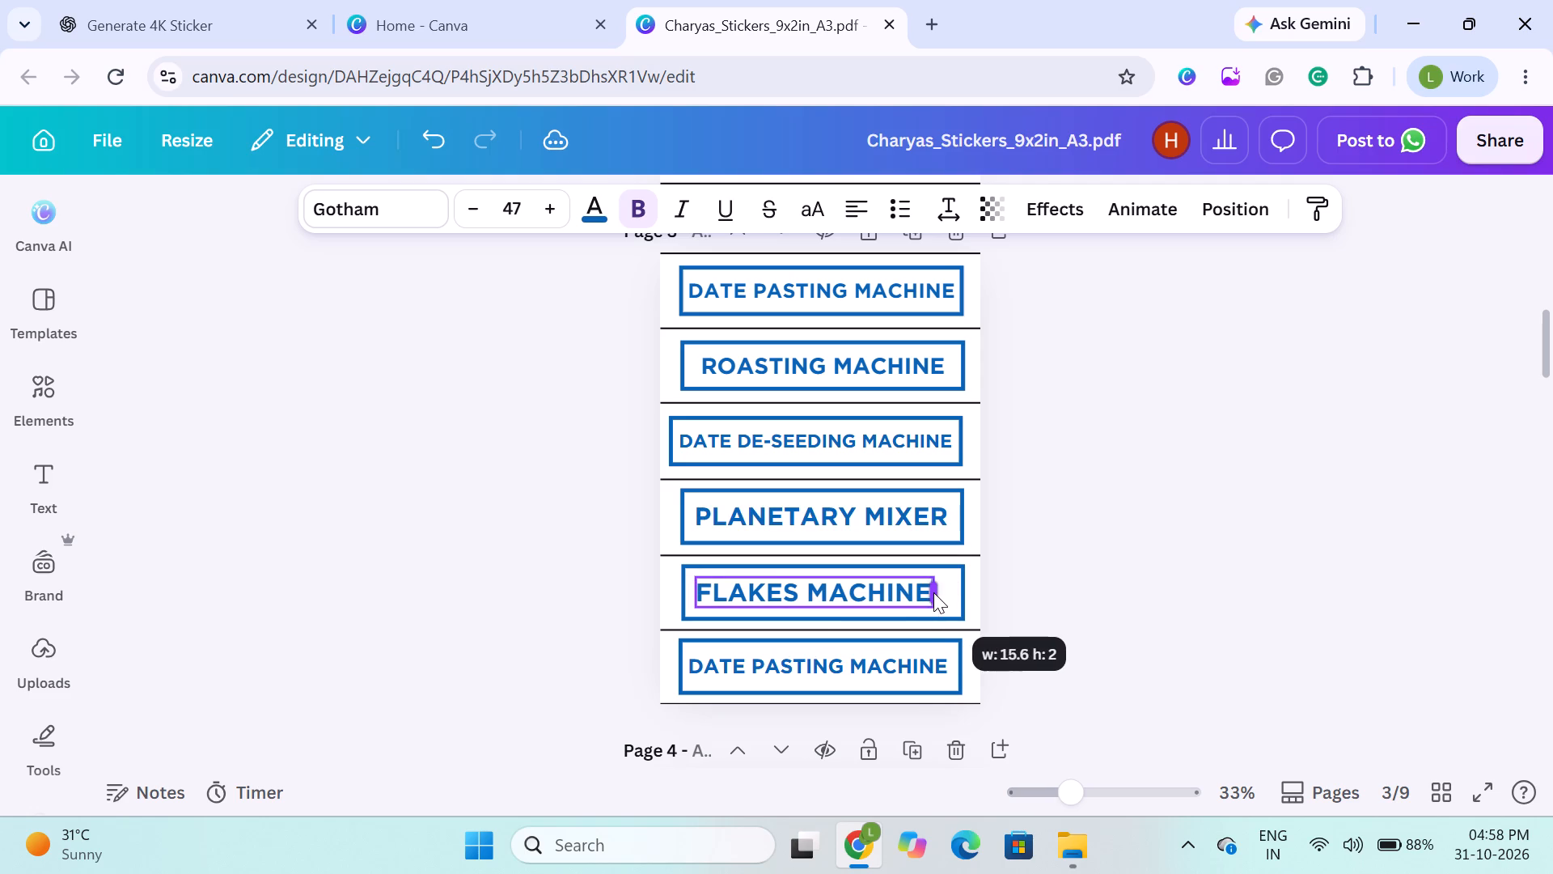
left_click_drag(933, 592, 932, 592)
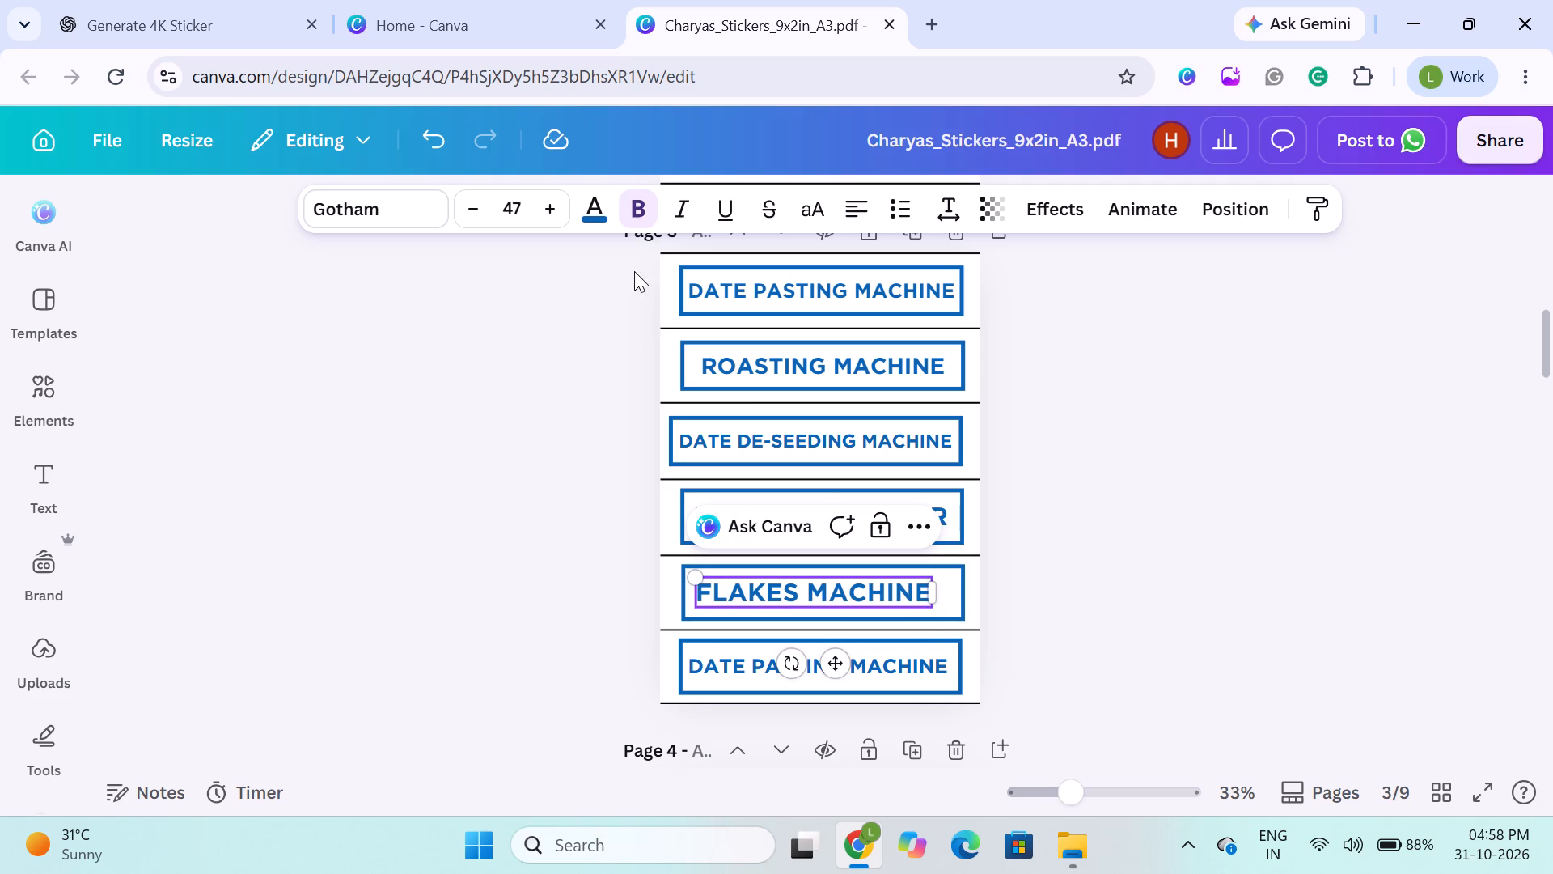
left_click_drag(935, 591, 942, 591)
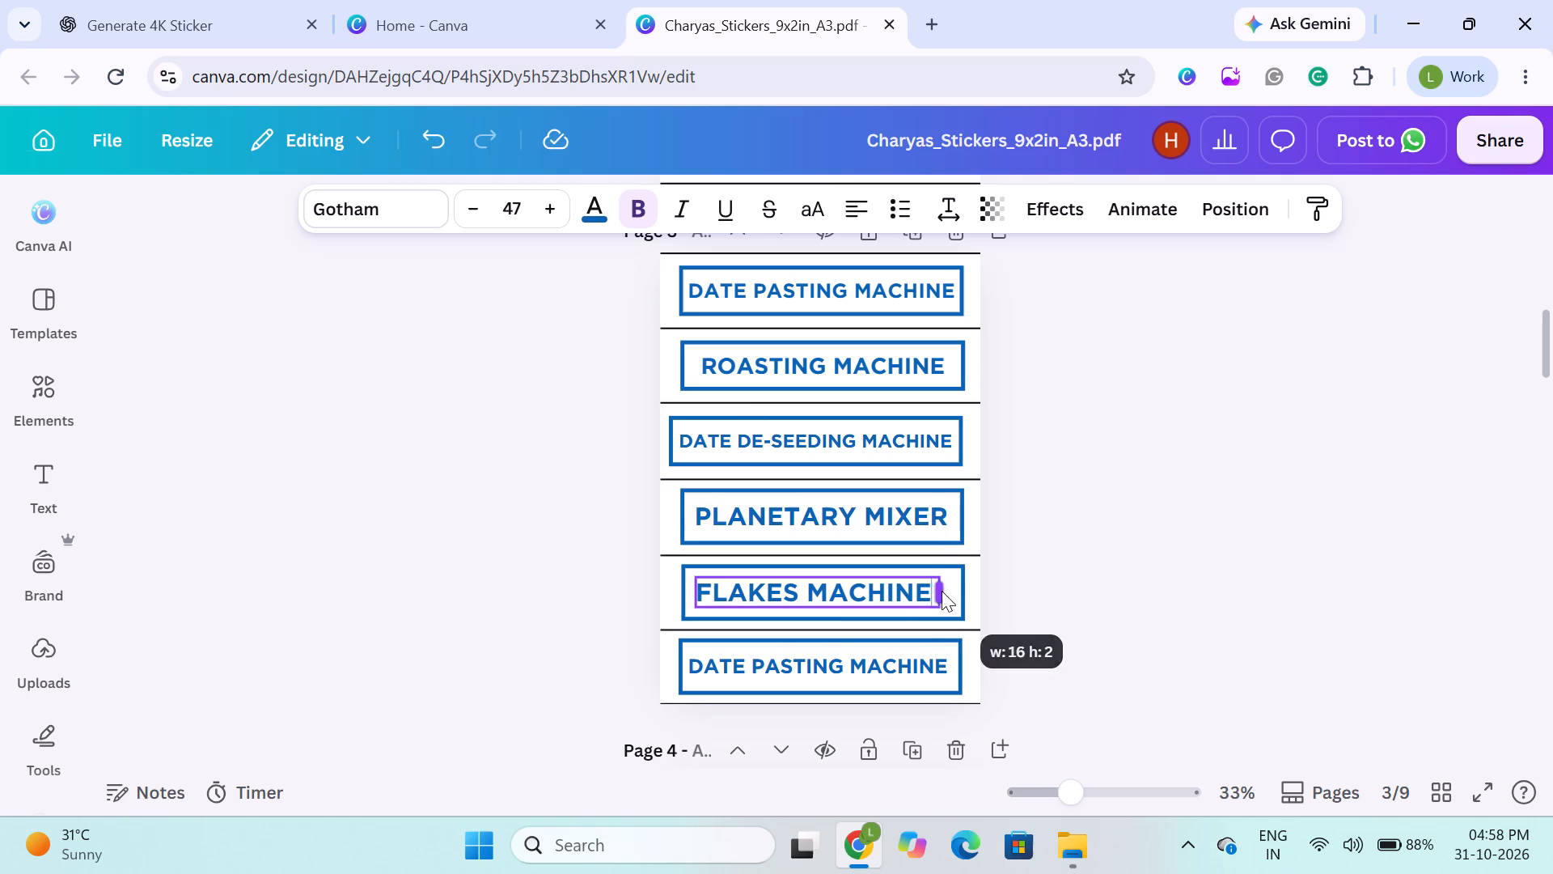
left_click_drag(942, 591, 950, 593)
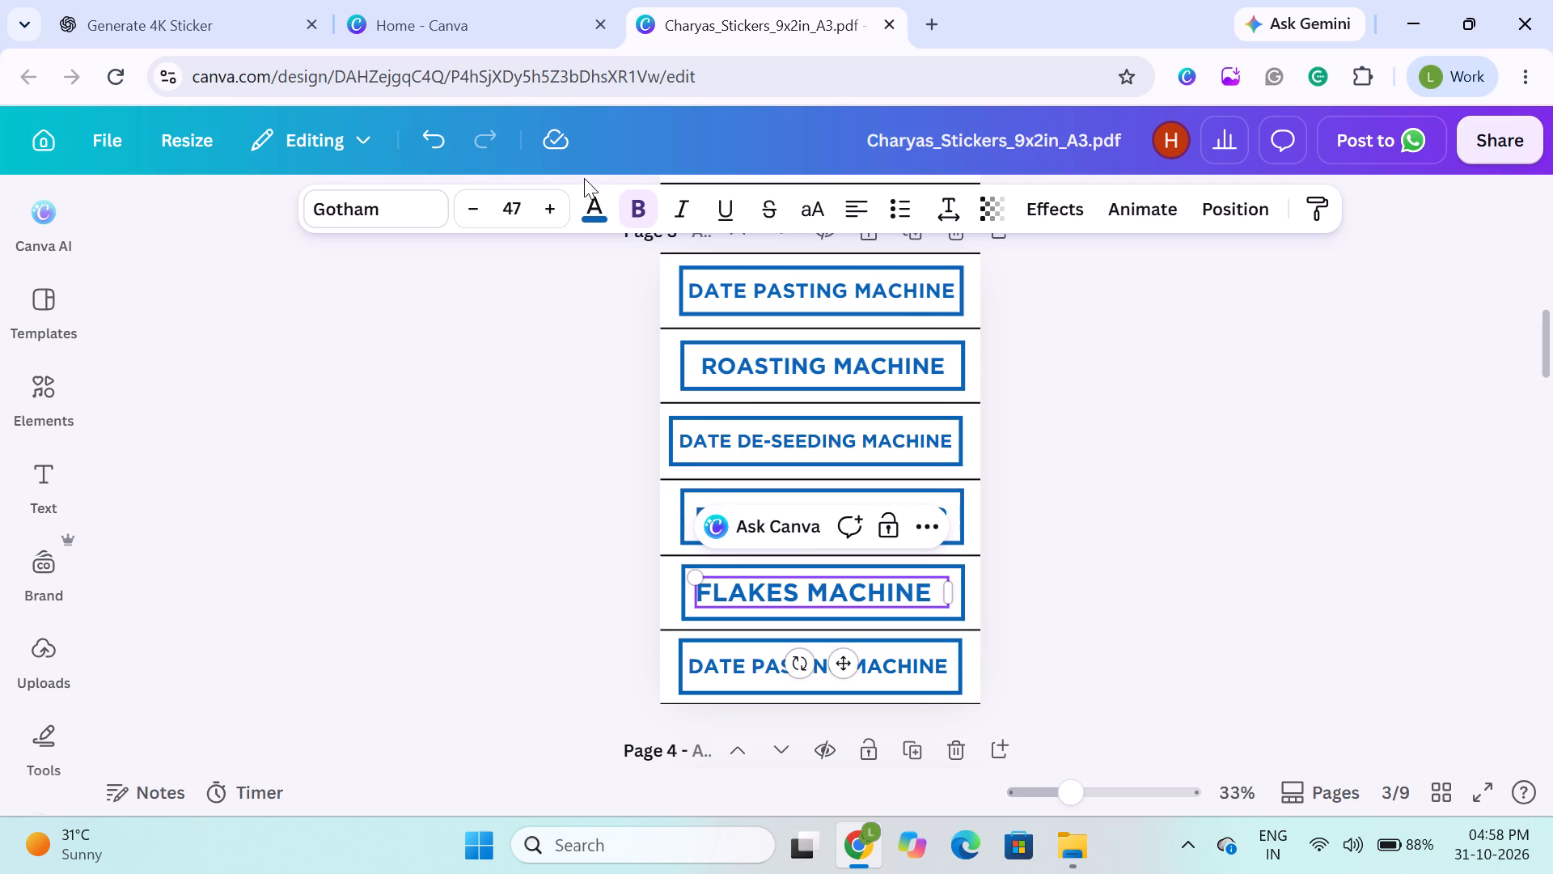
double_click(555, 196)
left_click(555, 196)
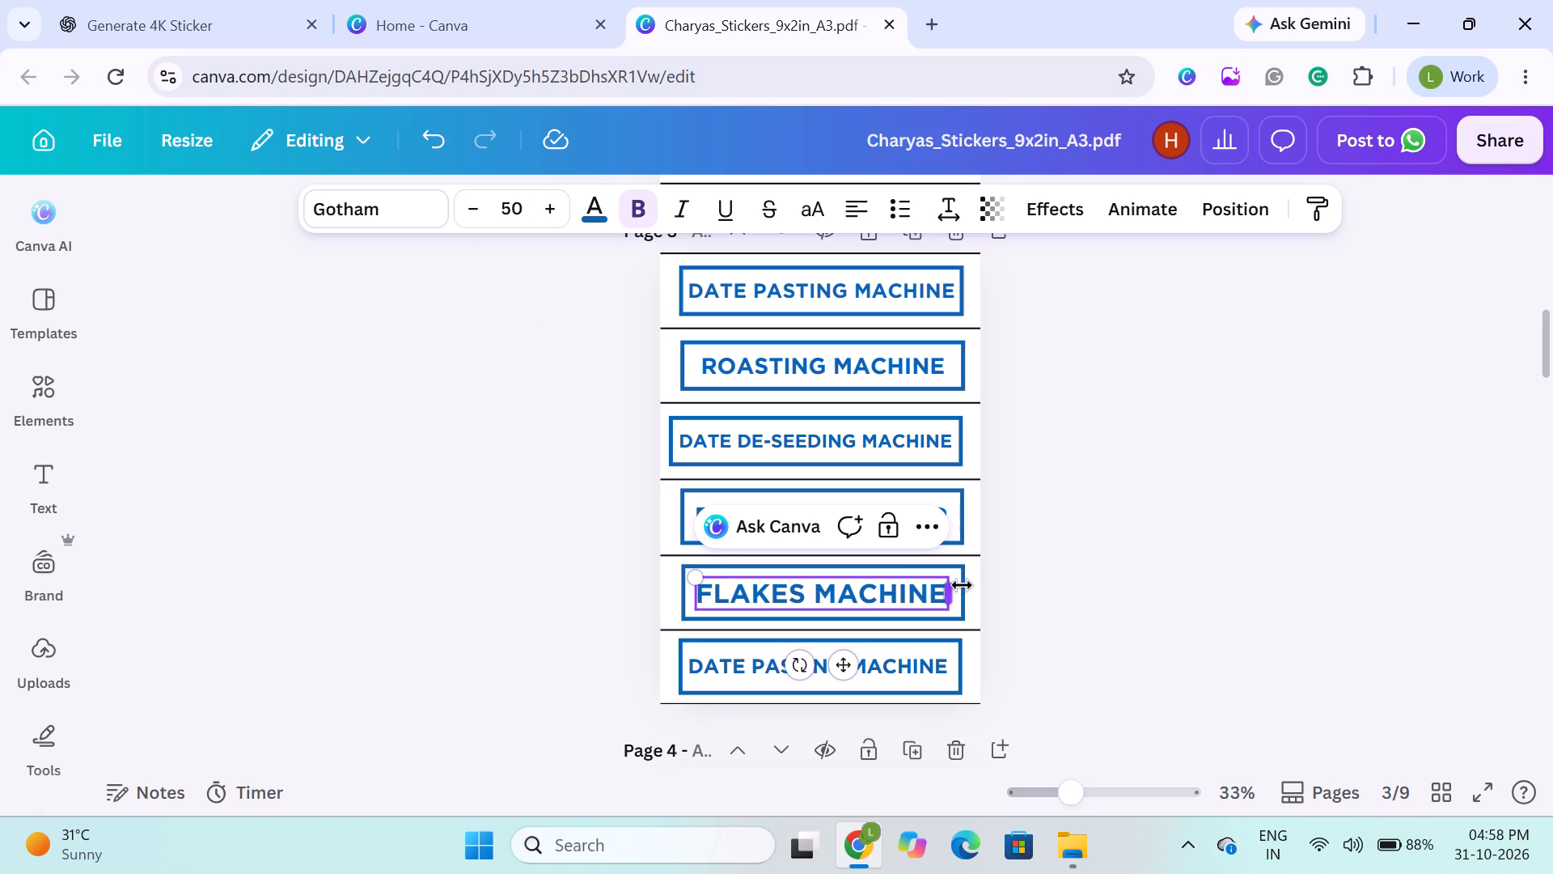
left_click(1019, 583)
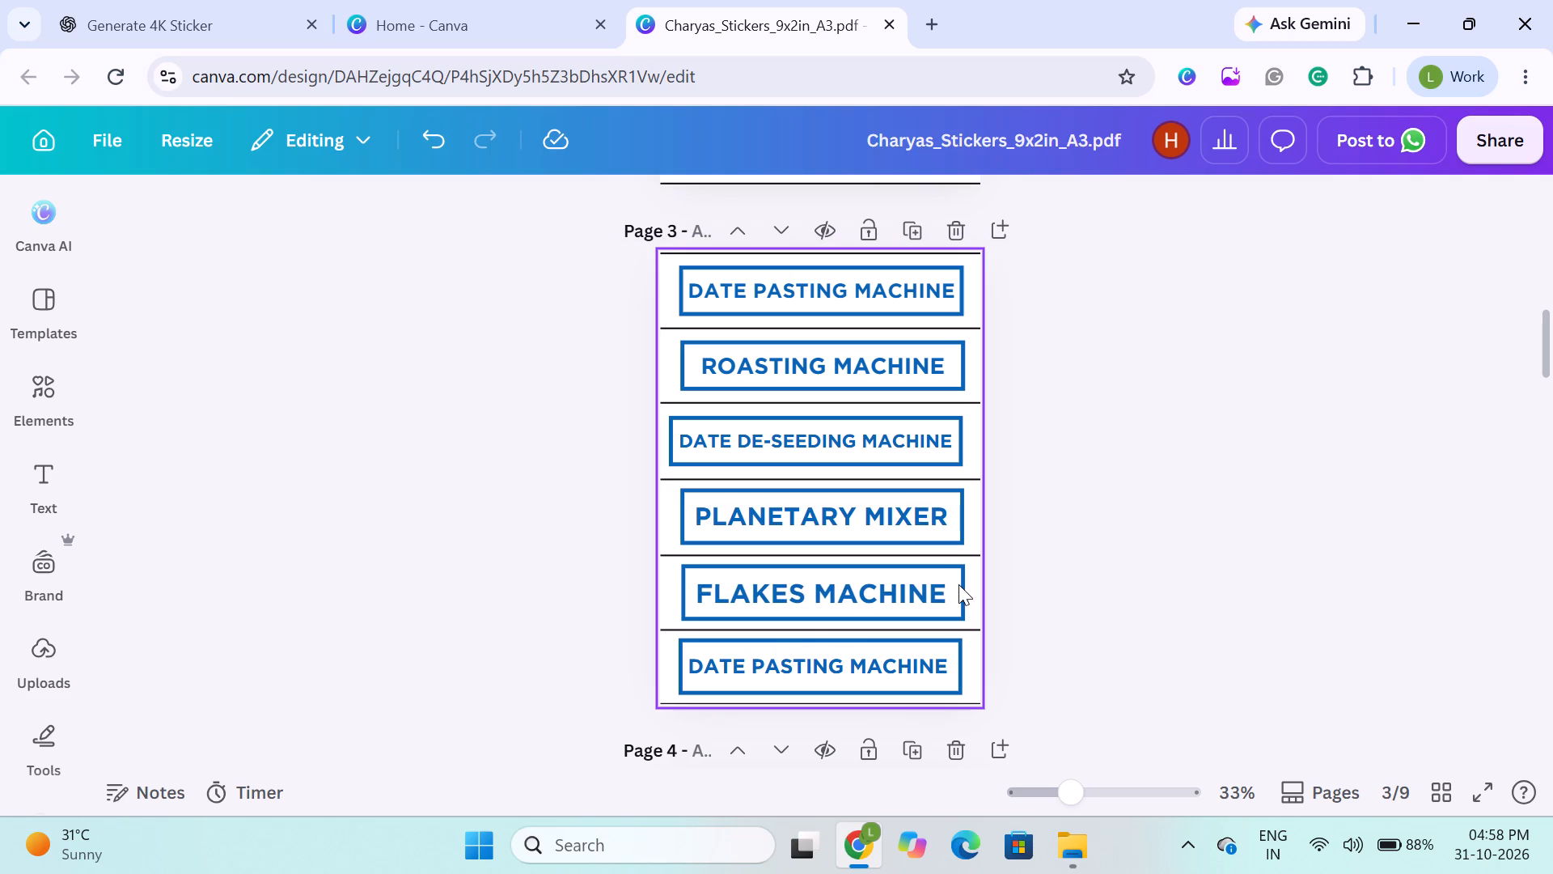
Align the FLAKES MACHINE text and its frame to each other by centre and middle.
left_click(958, 584, "shift")
left_click(937, 583, "shift")
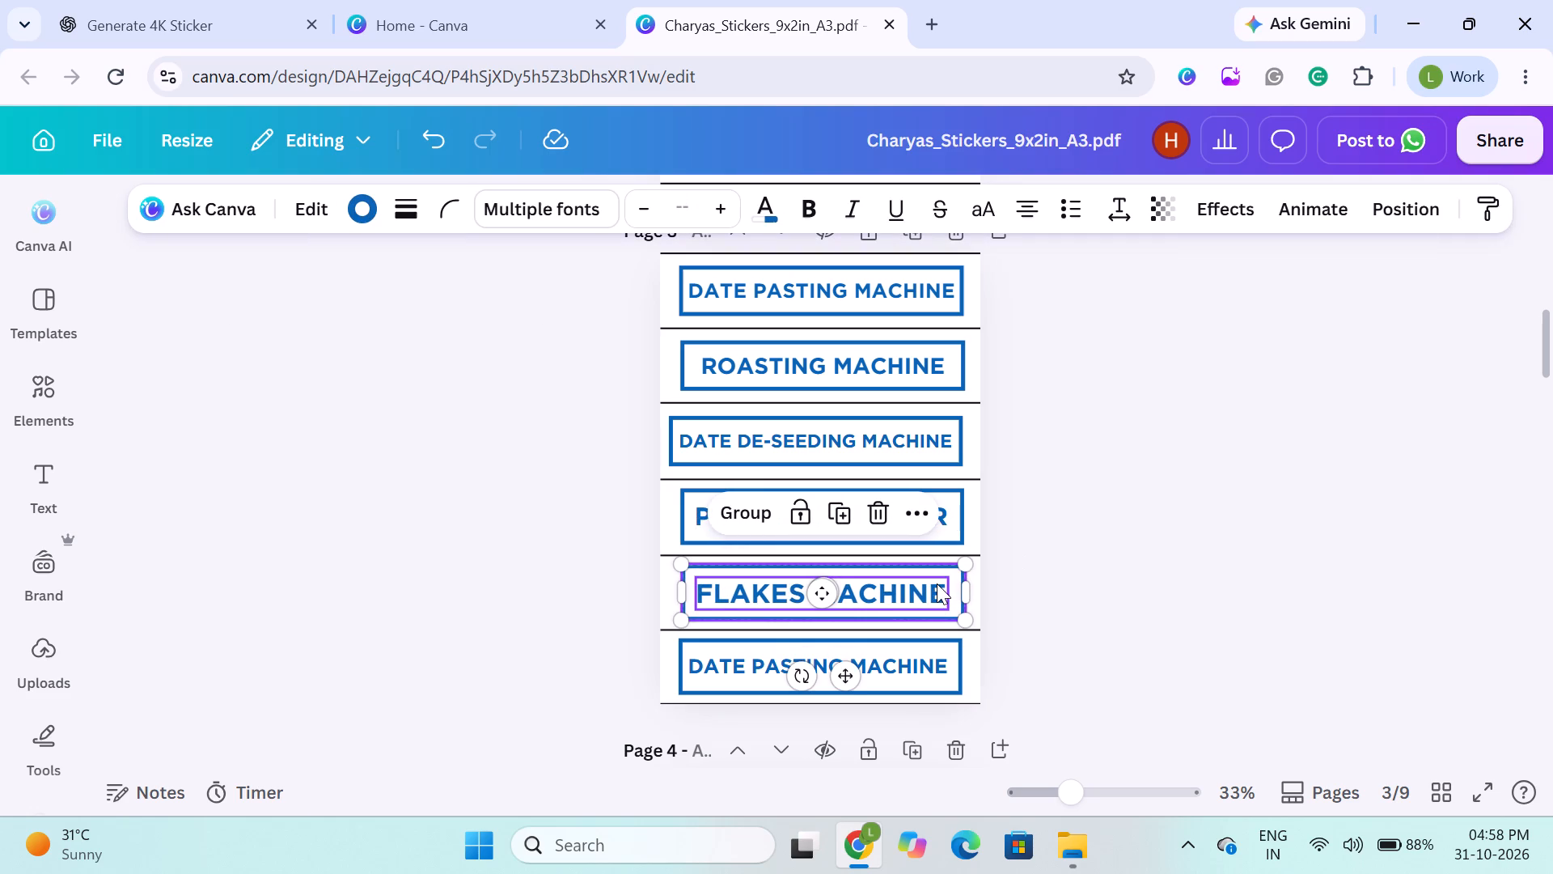
left_click(1405, 197)
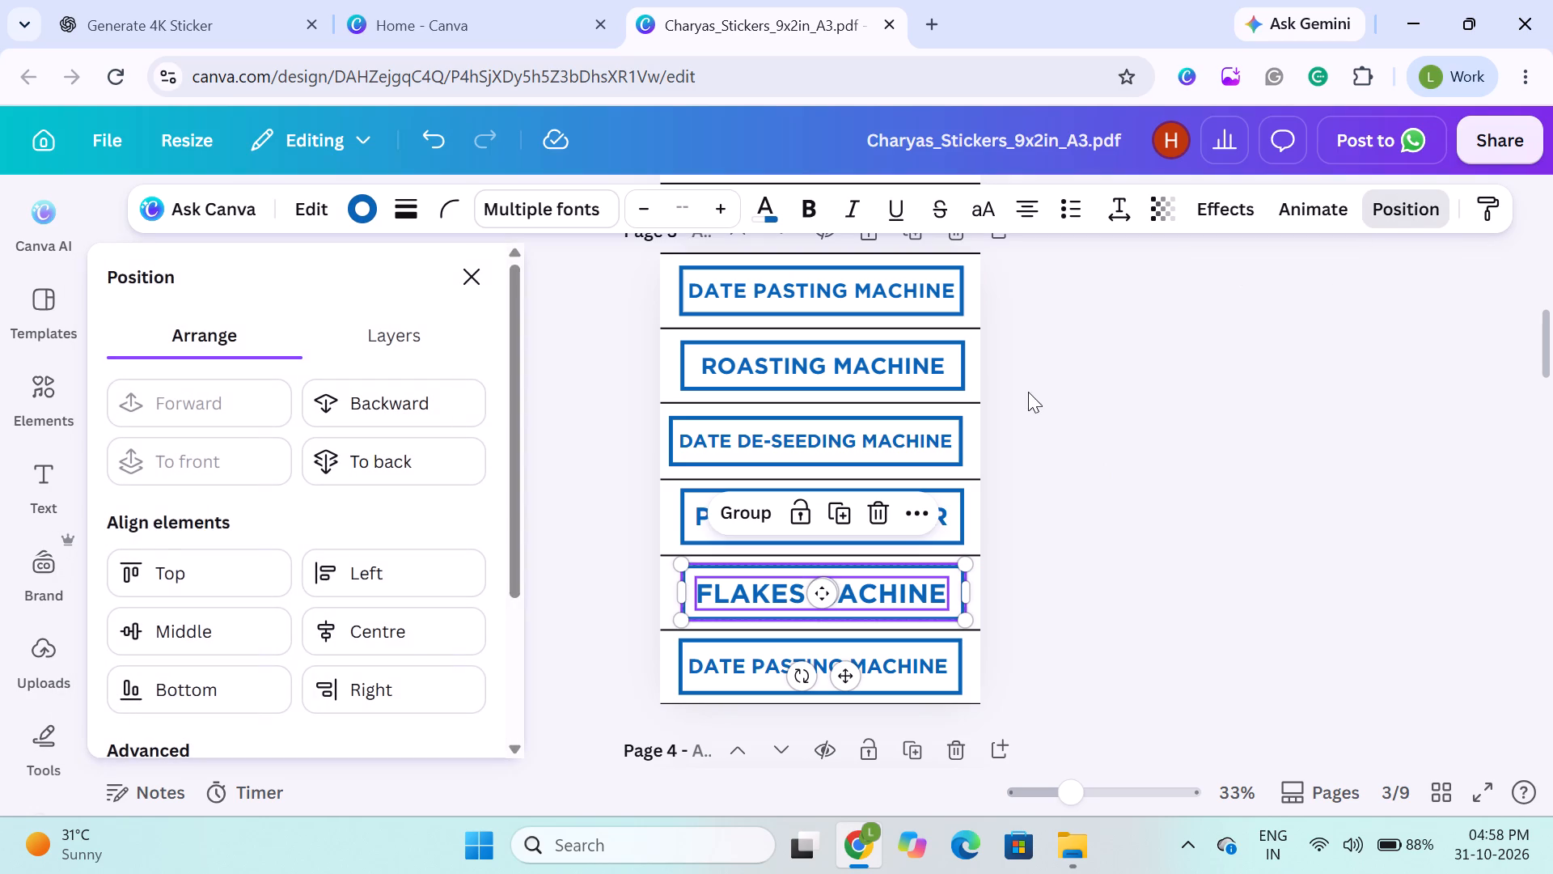
left_click(389, 654)
left_click(218, 630)
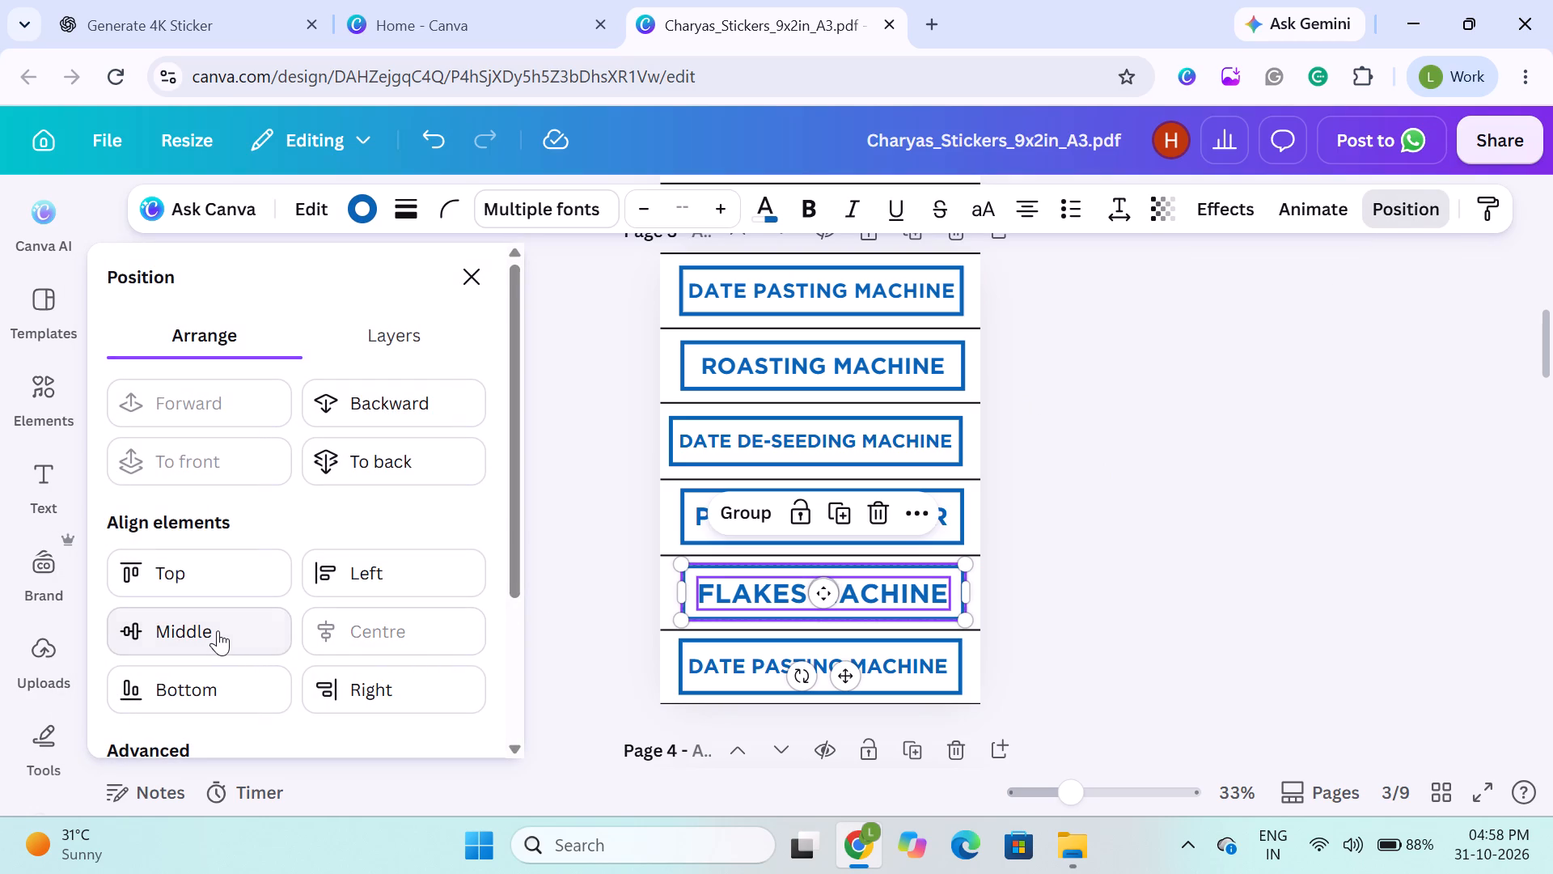
left_click(591, 353)
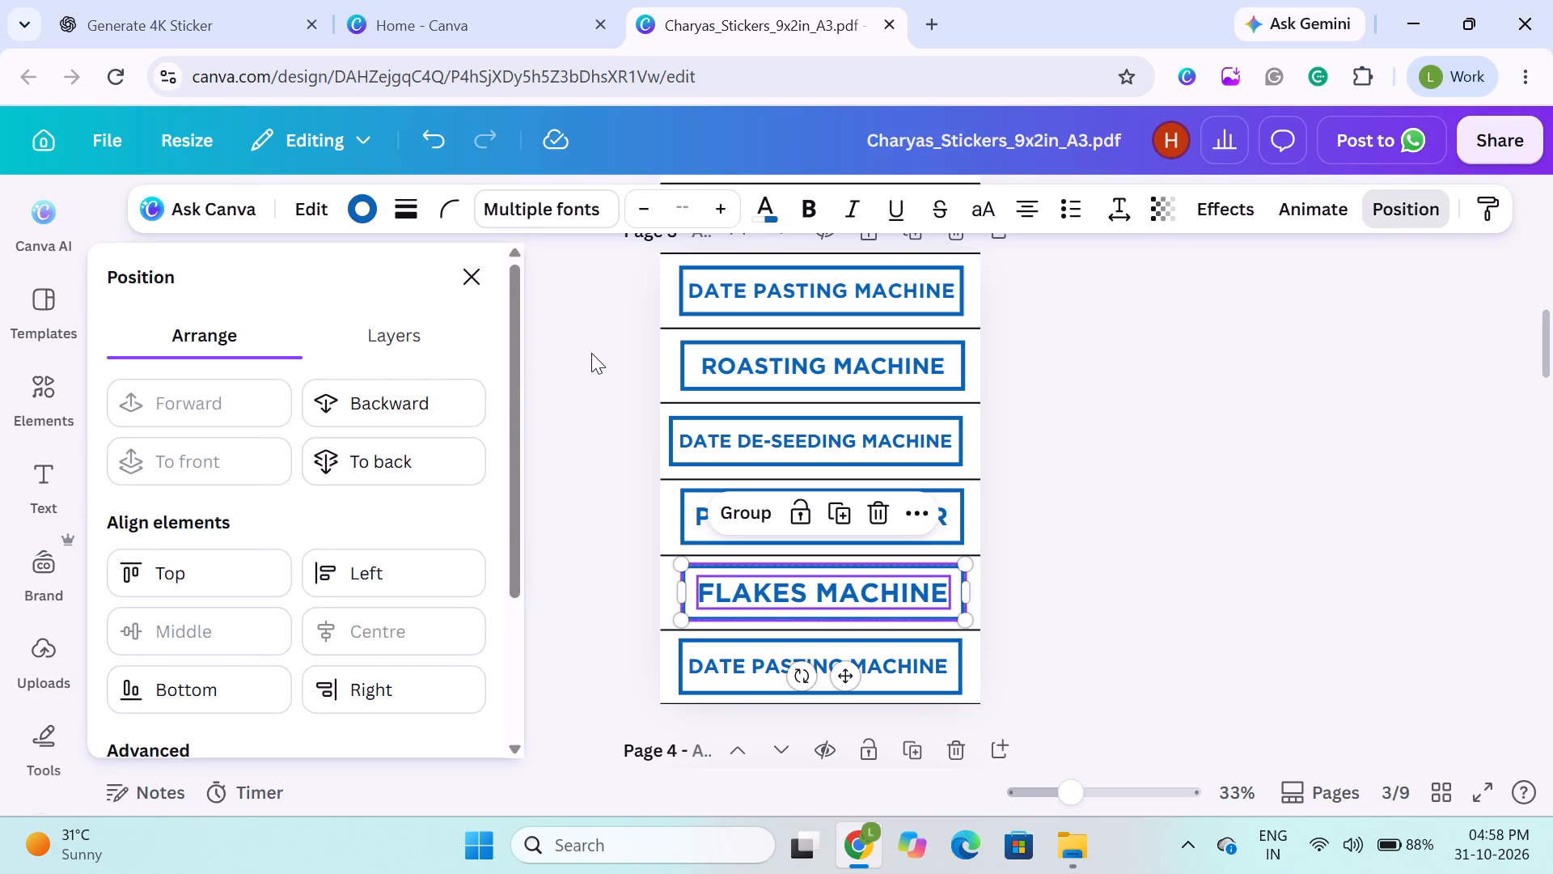
left_click(538, 501)
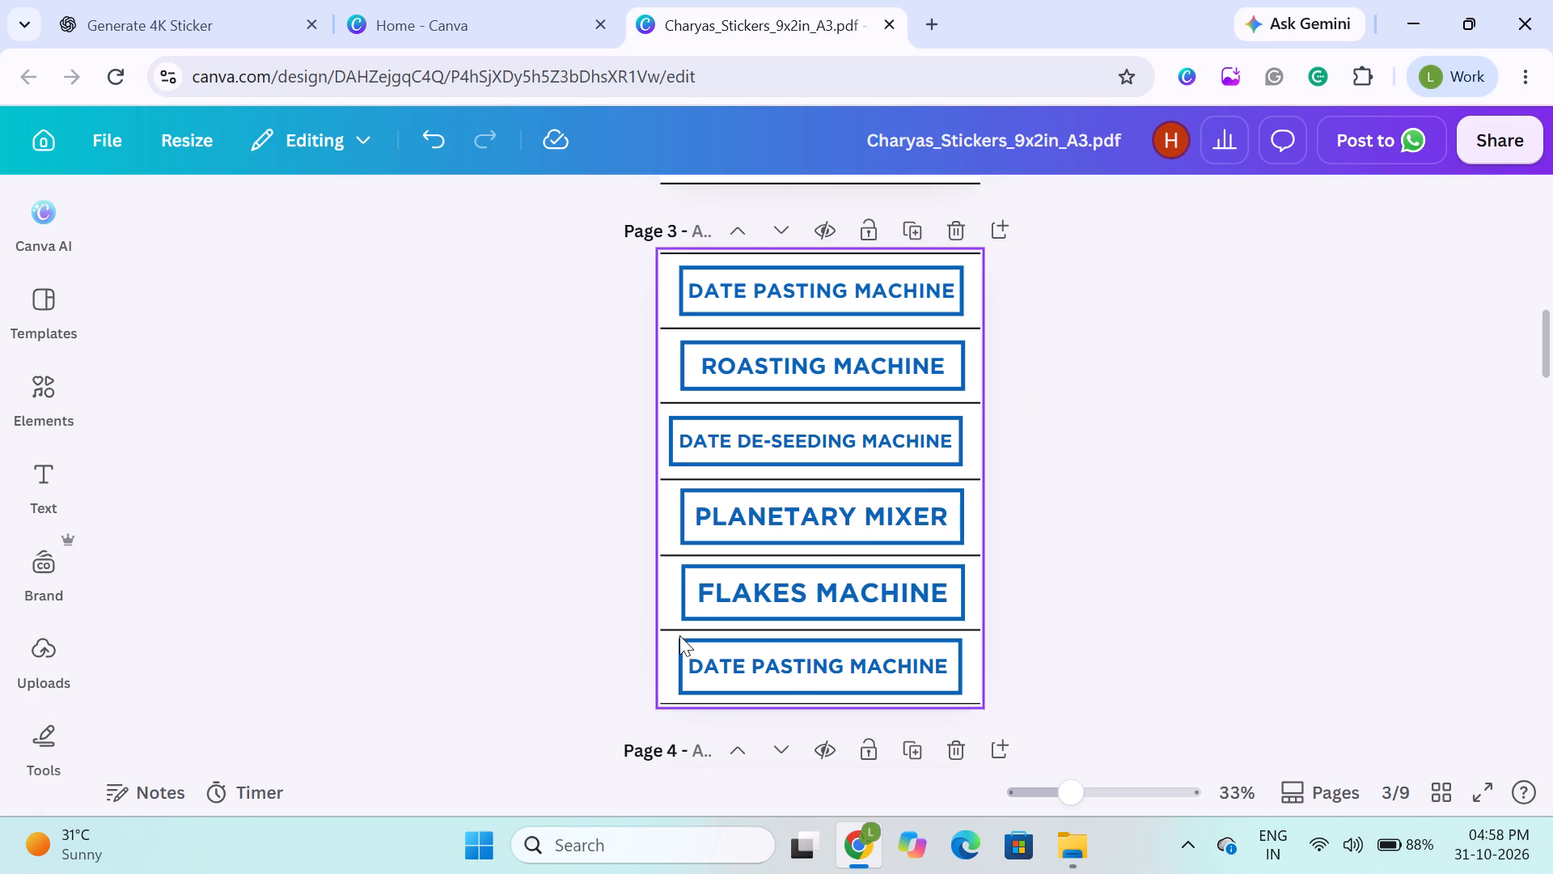
Ungroup the bottom DATE PASTING MACHINE label on page 3 and replace its text with WEIGHING BALANCE.
left_click(754, 665)
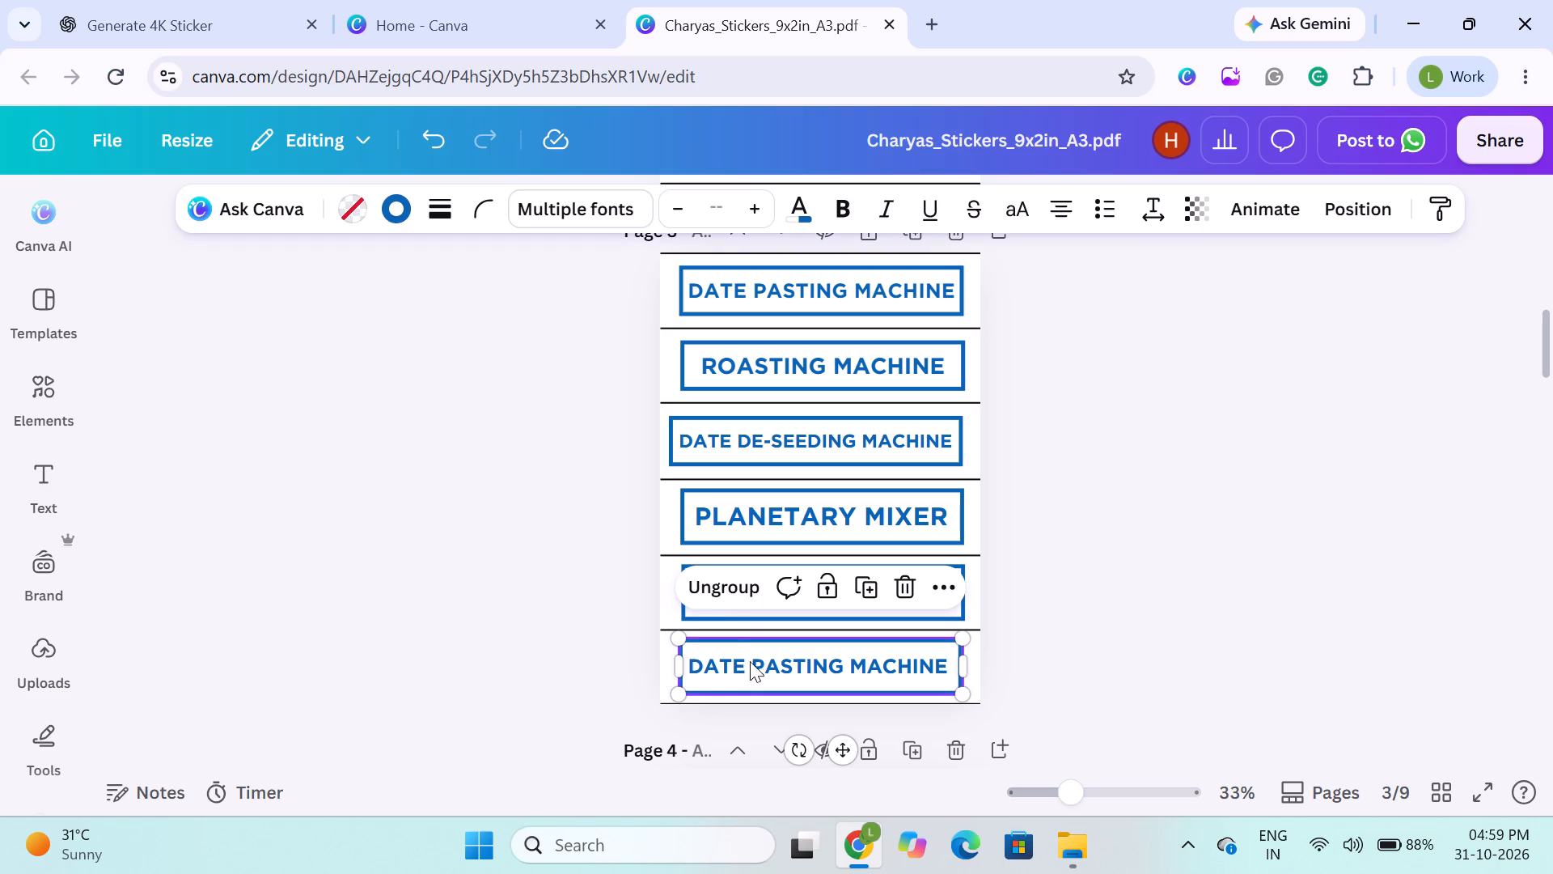
left_click(703, 588)
left_click(574, 642)
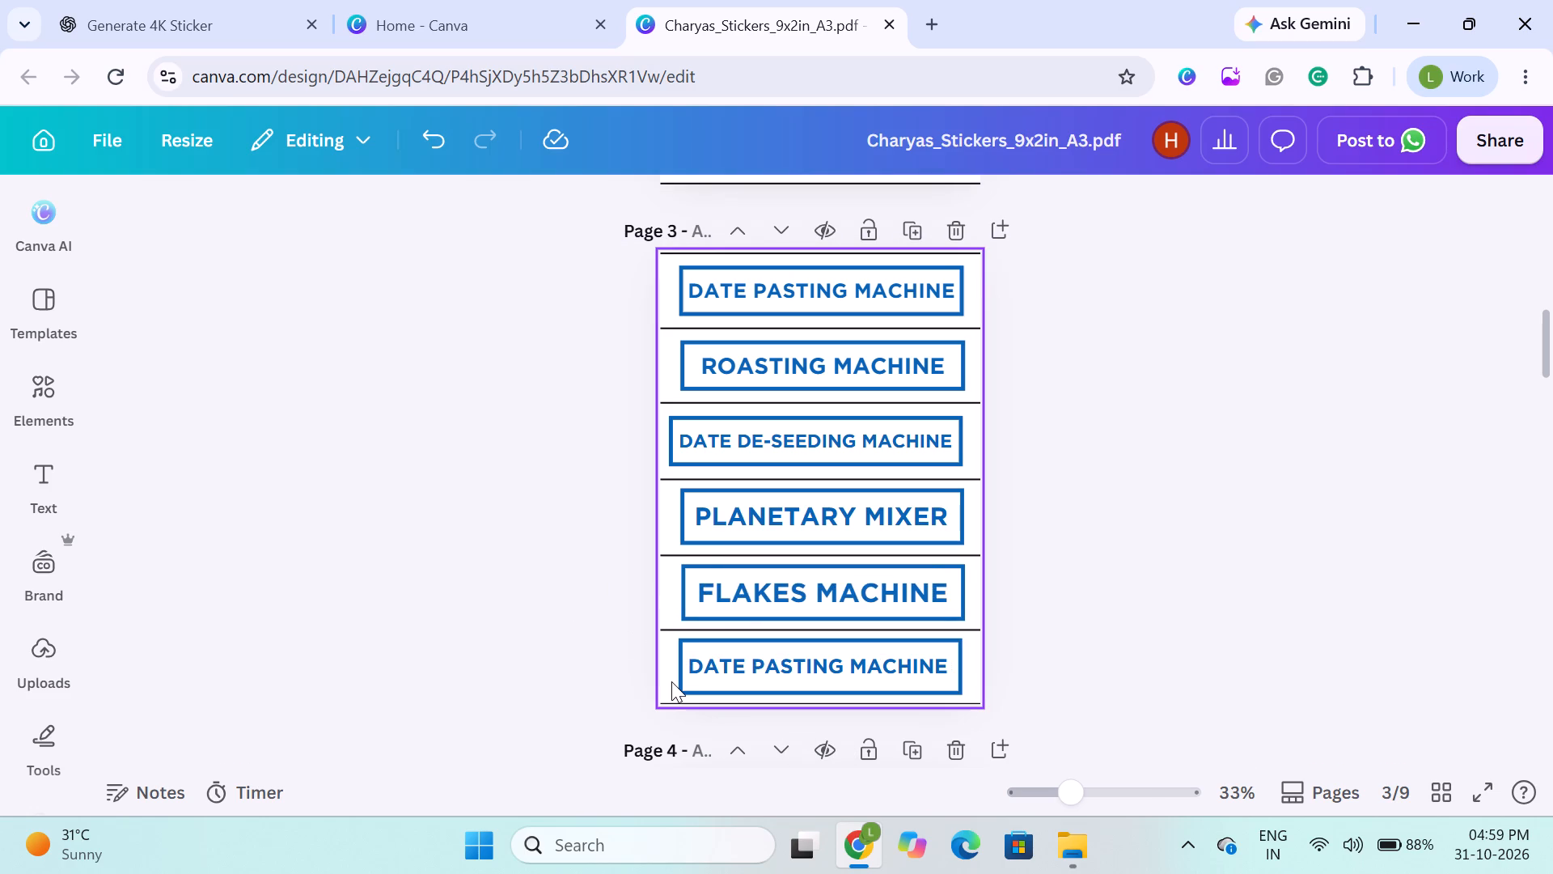
double_click(720, 667)
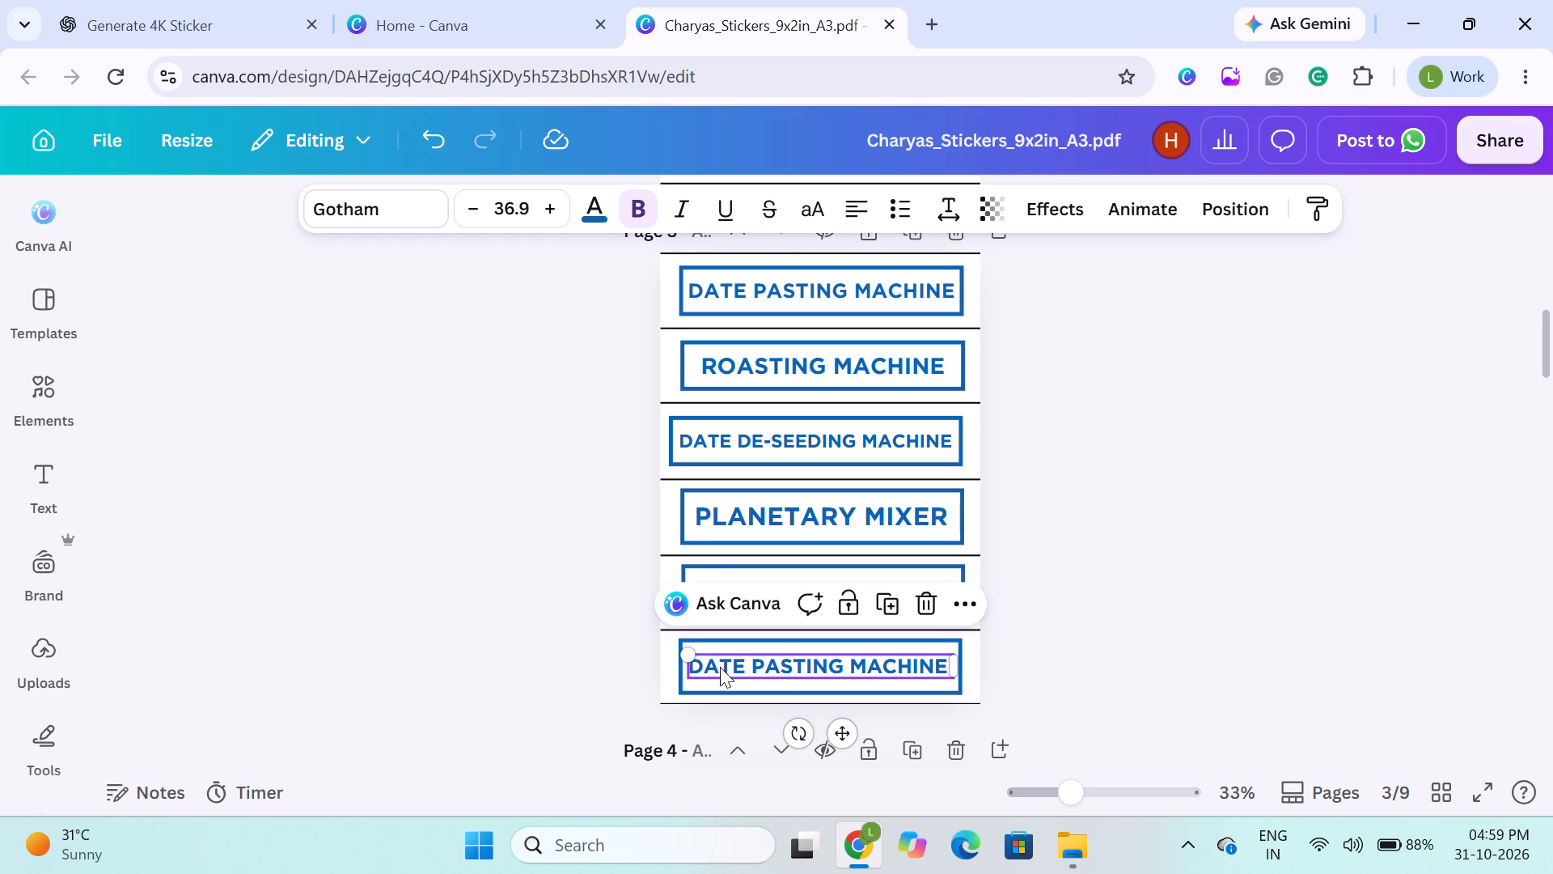
type("WEING")
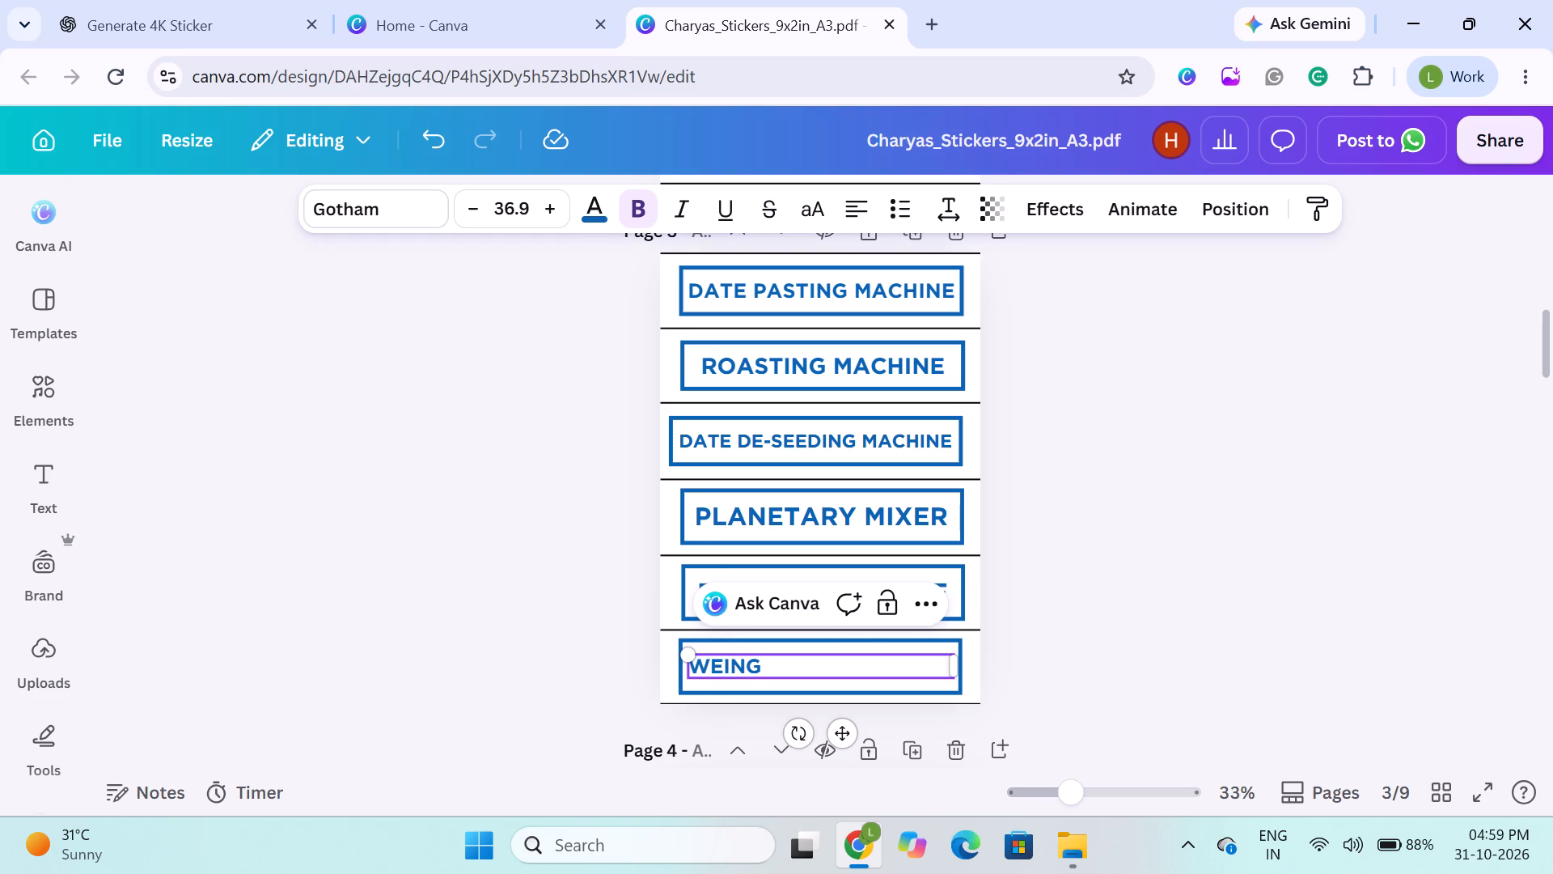
key("BackSpace")
key("BackSpace")
type("GHINE")
key("BackSpace")
key("BackSpace")
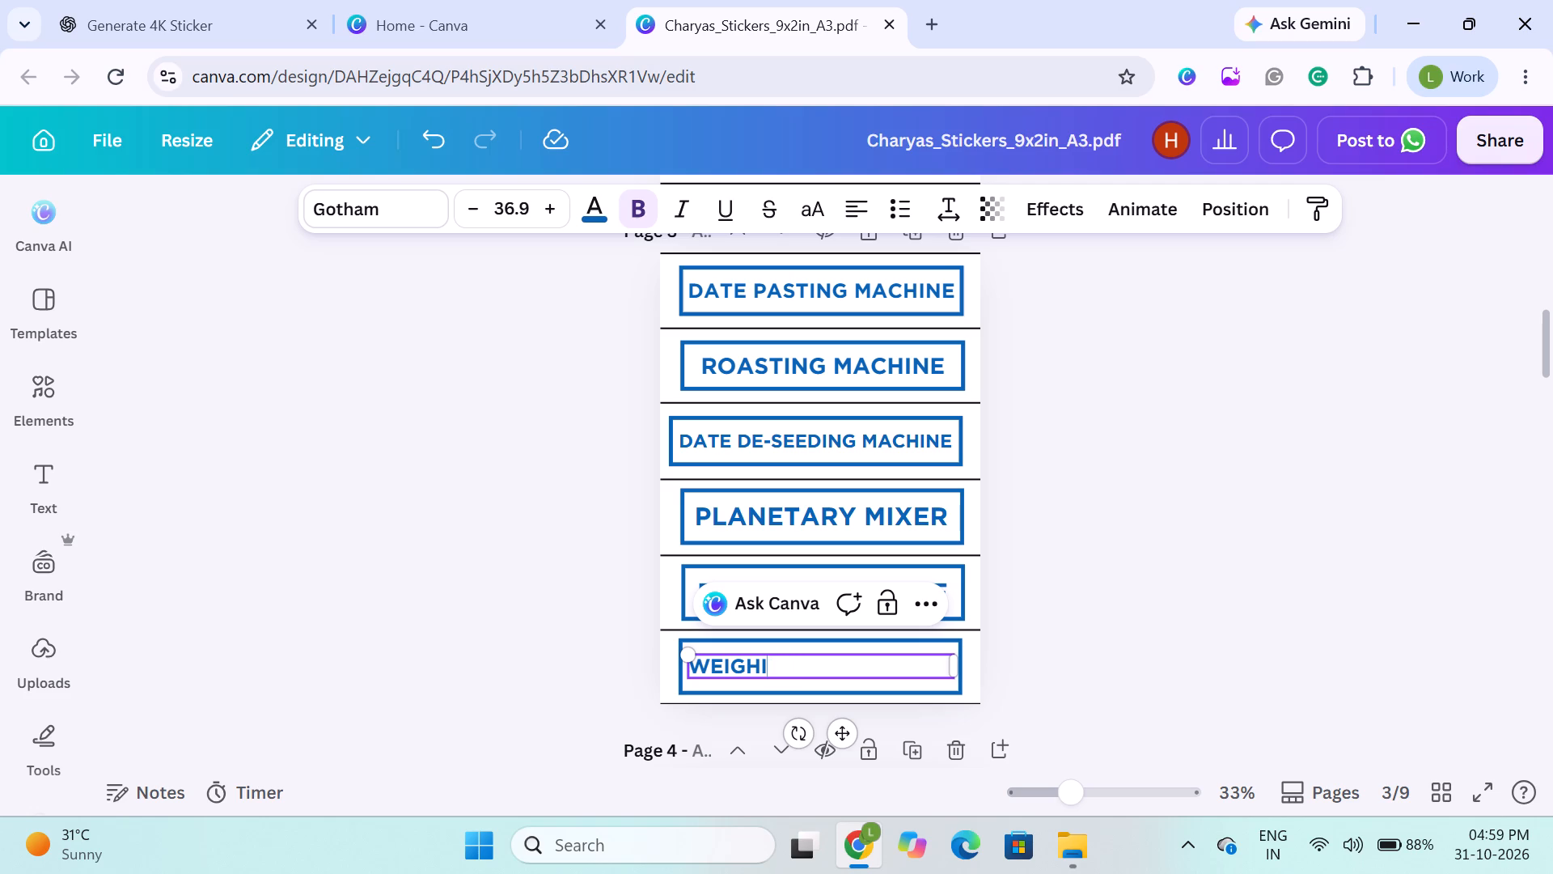
type("NG")
key("space")
type("BALANCE")
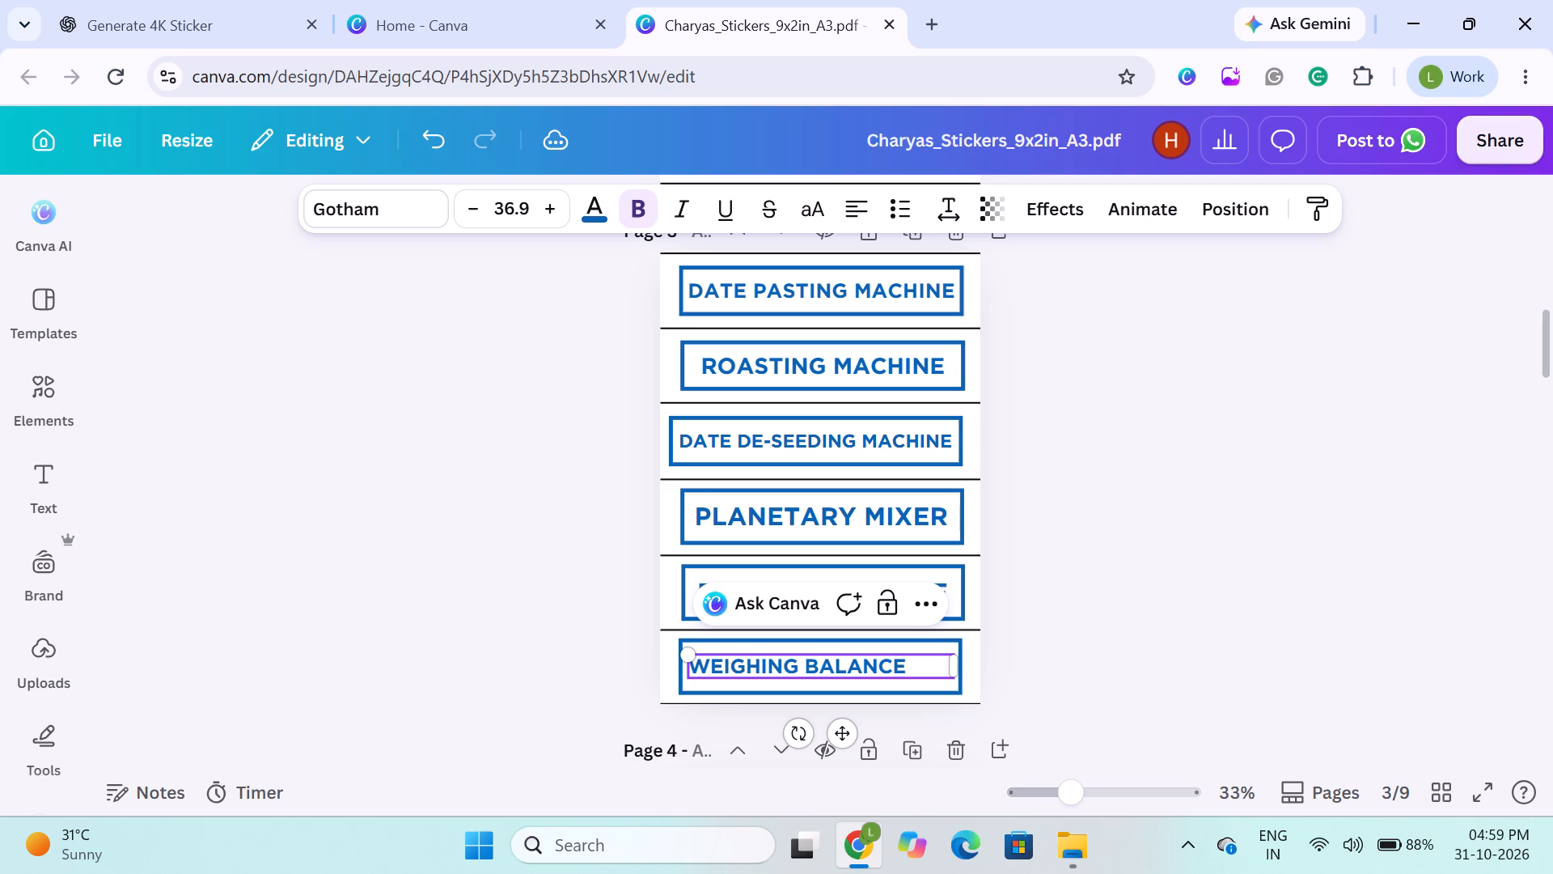
Enlarge the WEIGHING BALANCE text to font size 44.9 so it fits on one line in its frame.
triple_click(547, 210)
triple_click(547, 210)
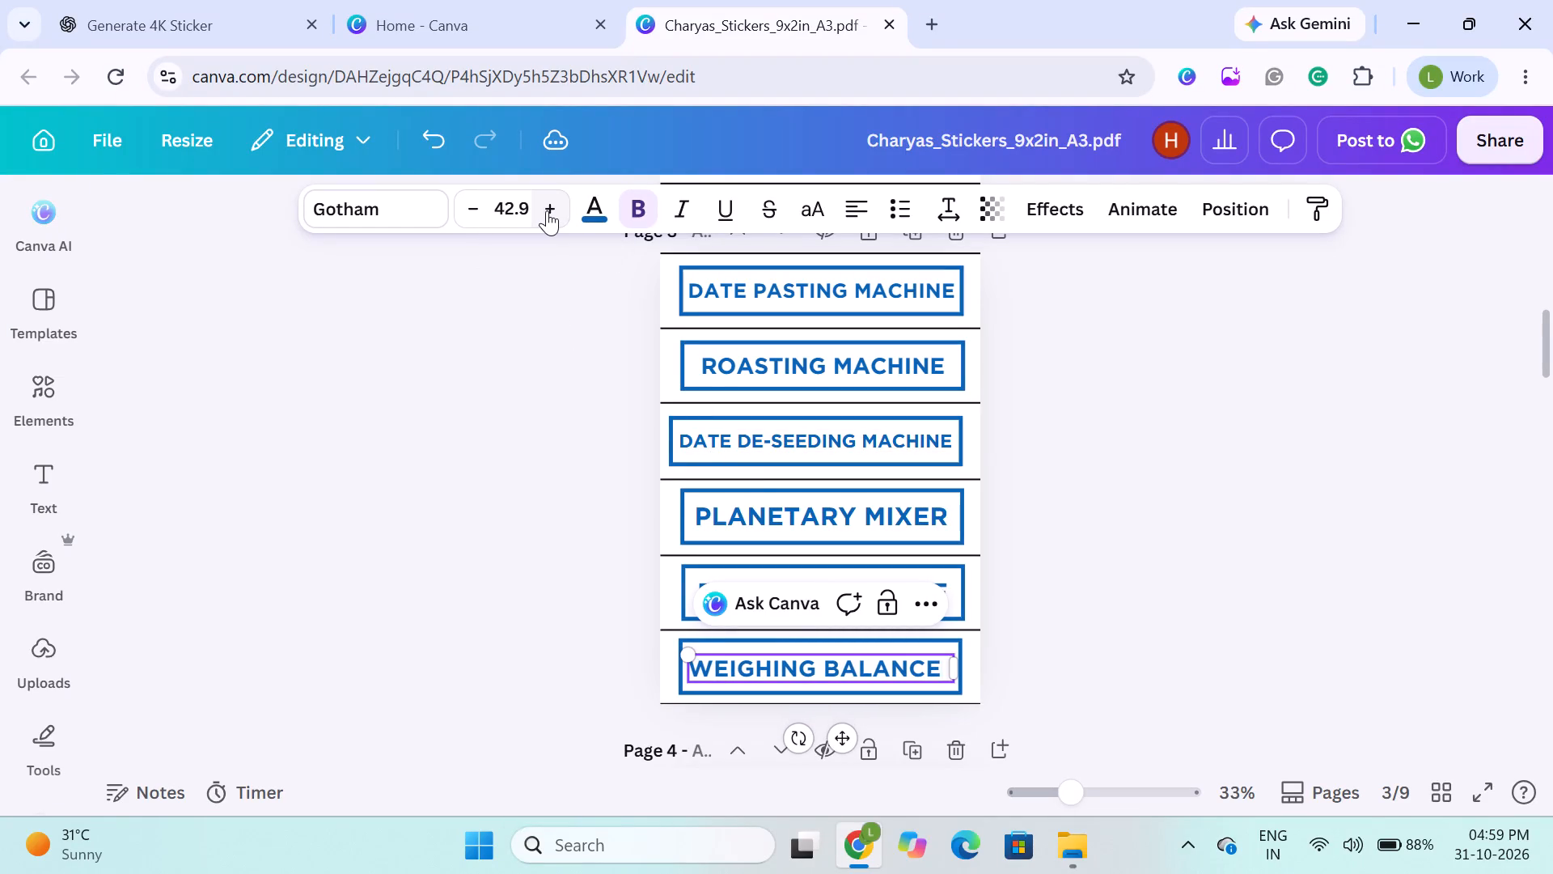
triple_click(547, 210)
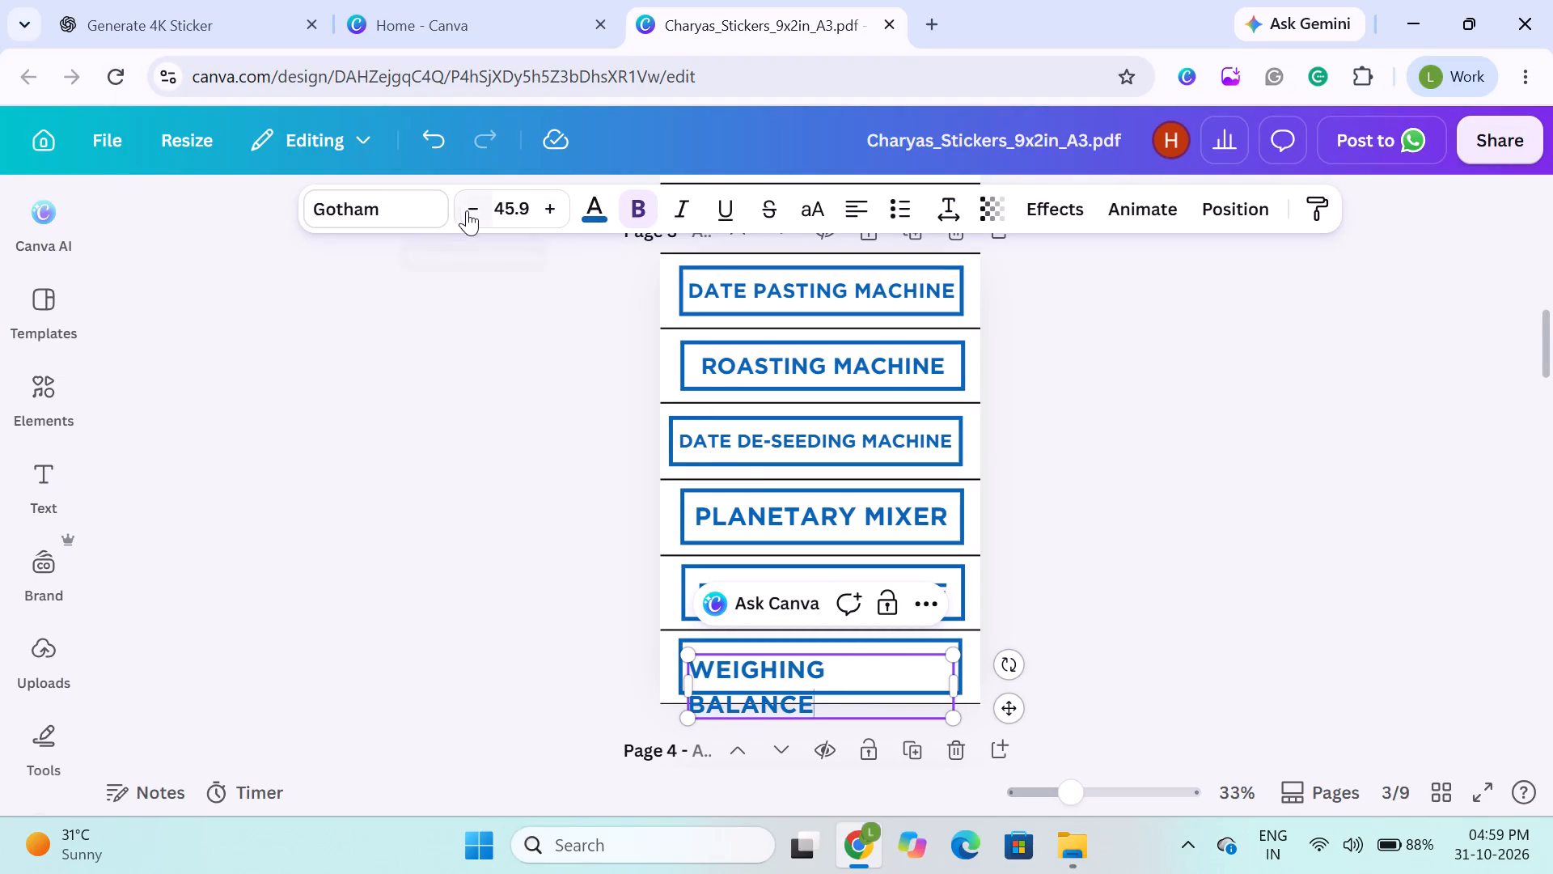
left_click(472, 209)
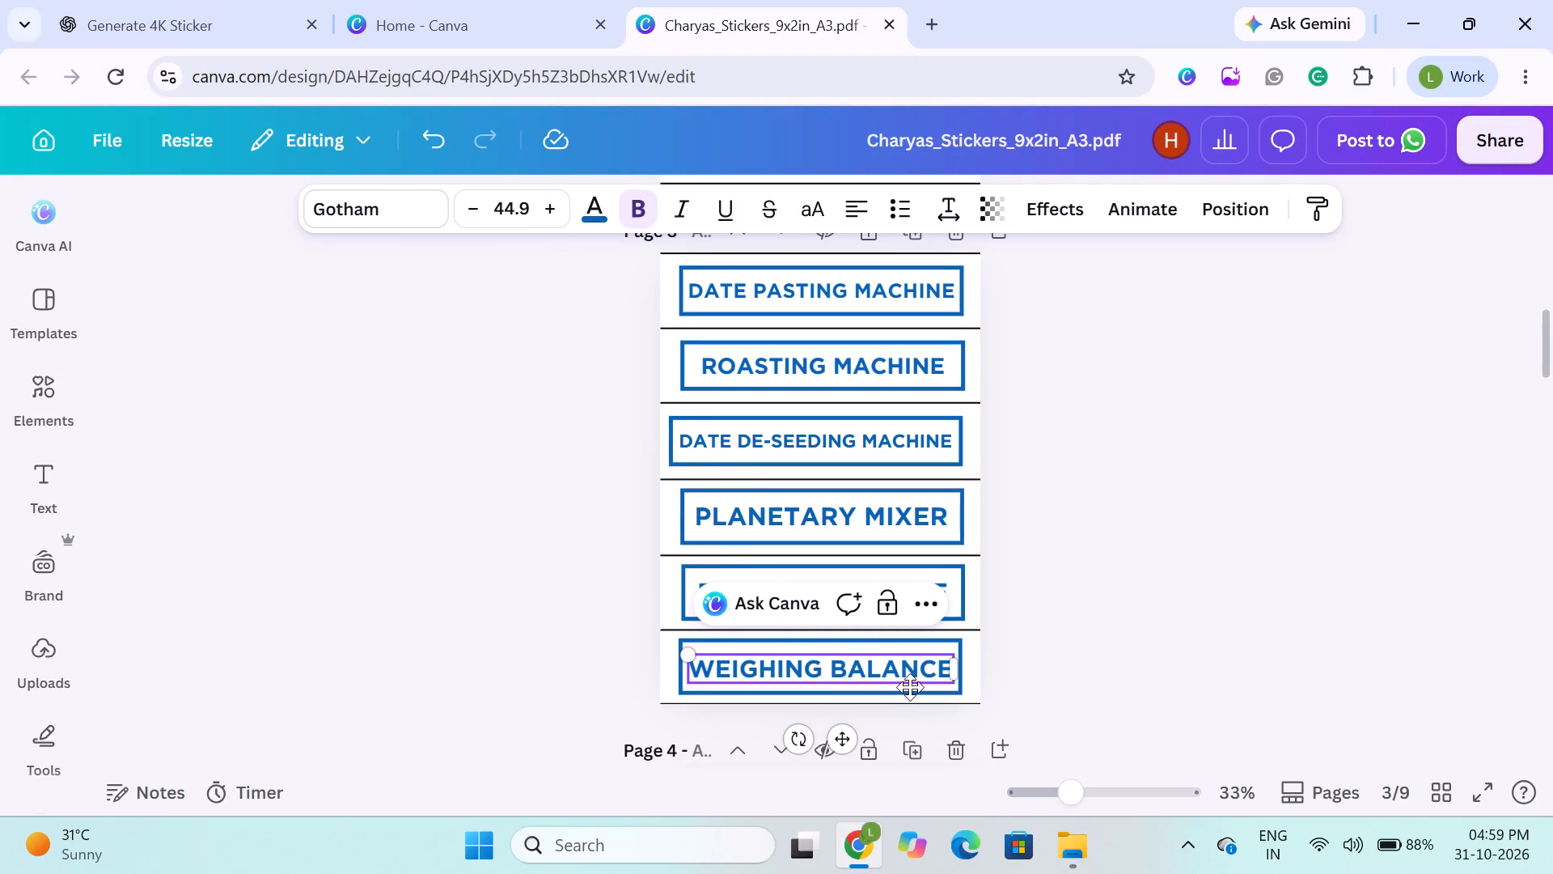
left_click(1018, 598)
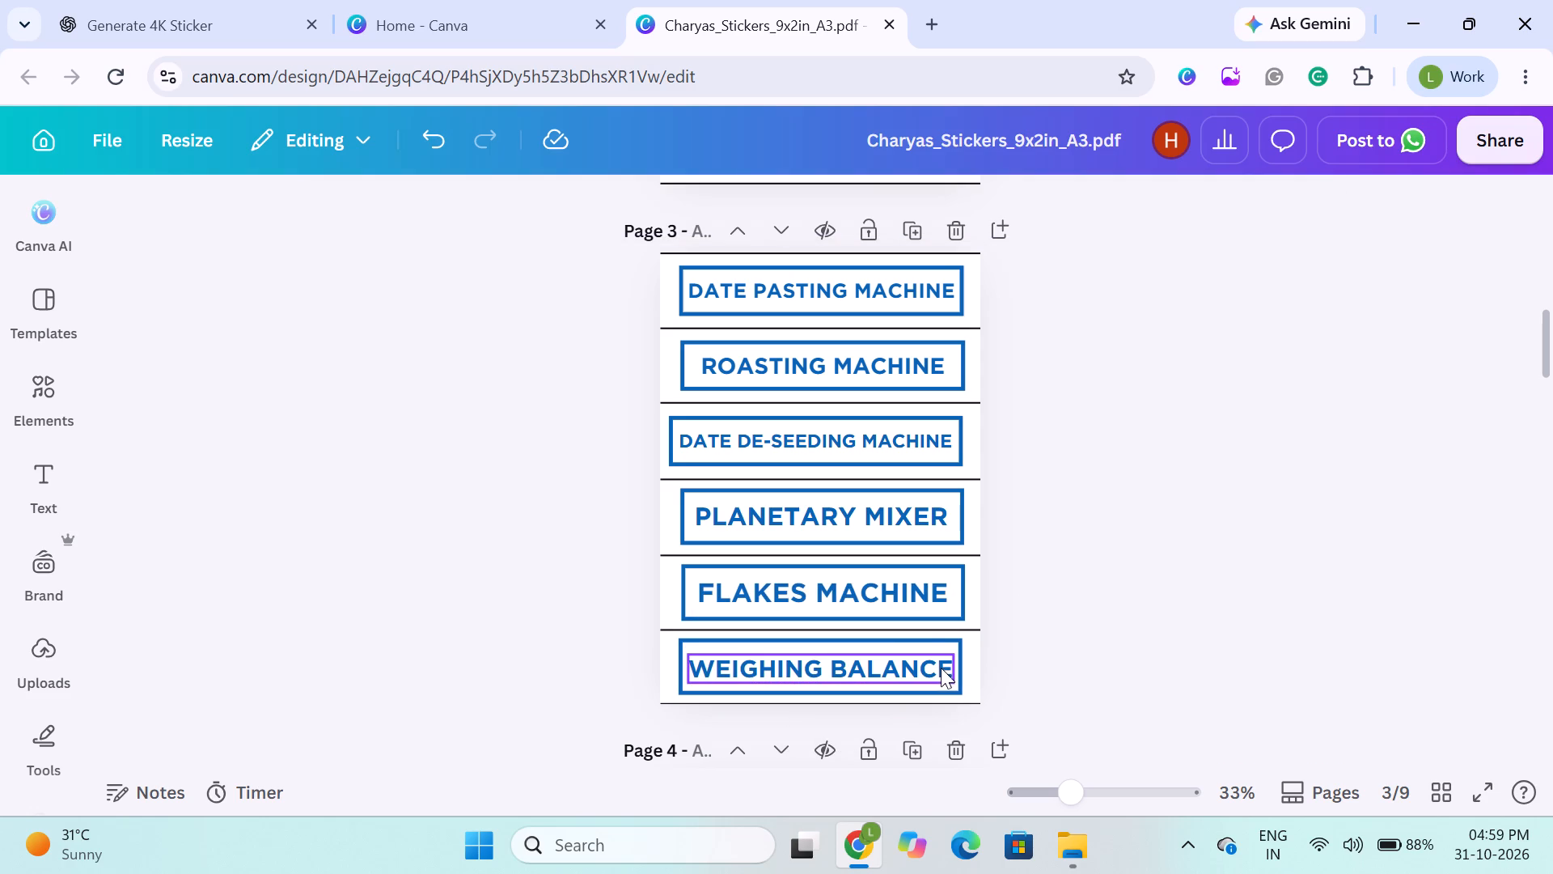
Align the WEIGHING BALANCE text and its frame to each other by middle.
left_click(941, 666)
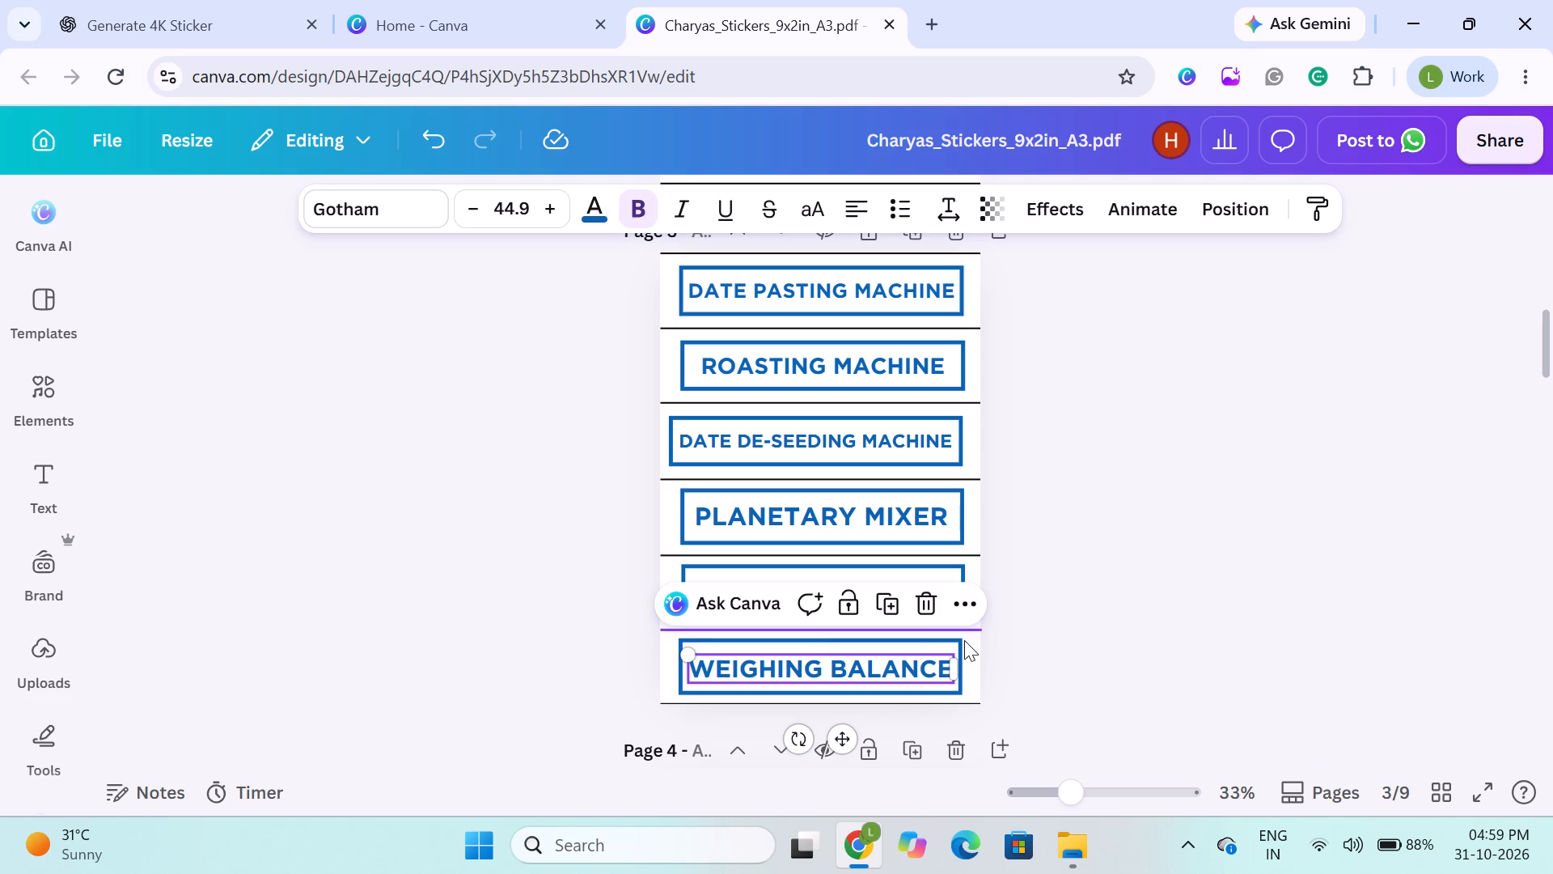
left_click(1016, 678)
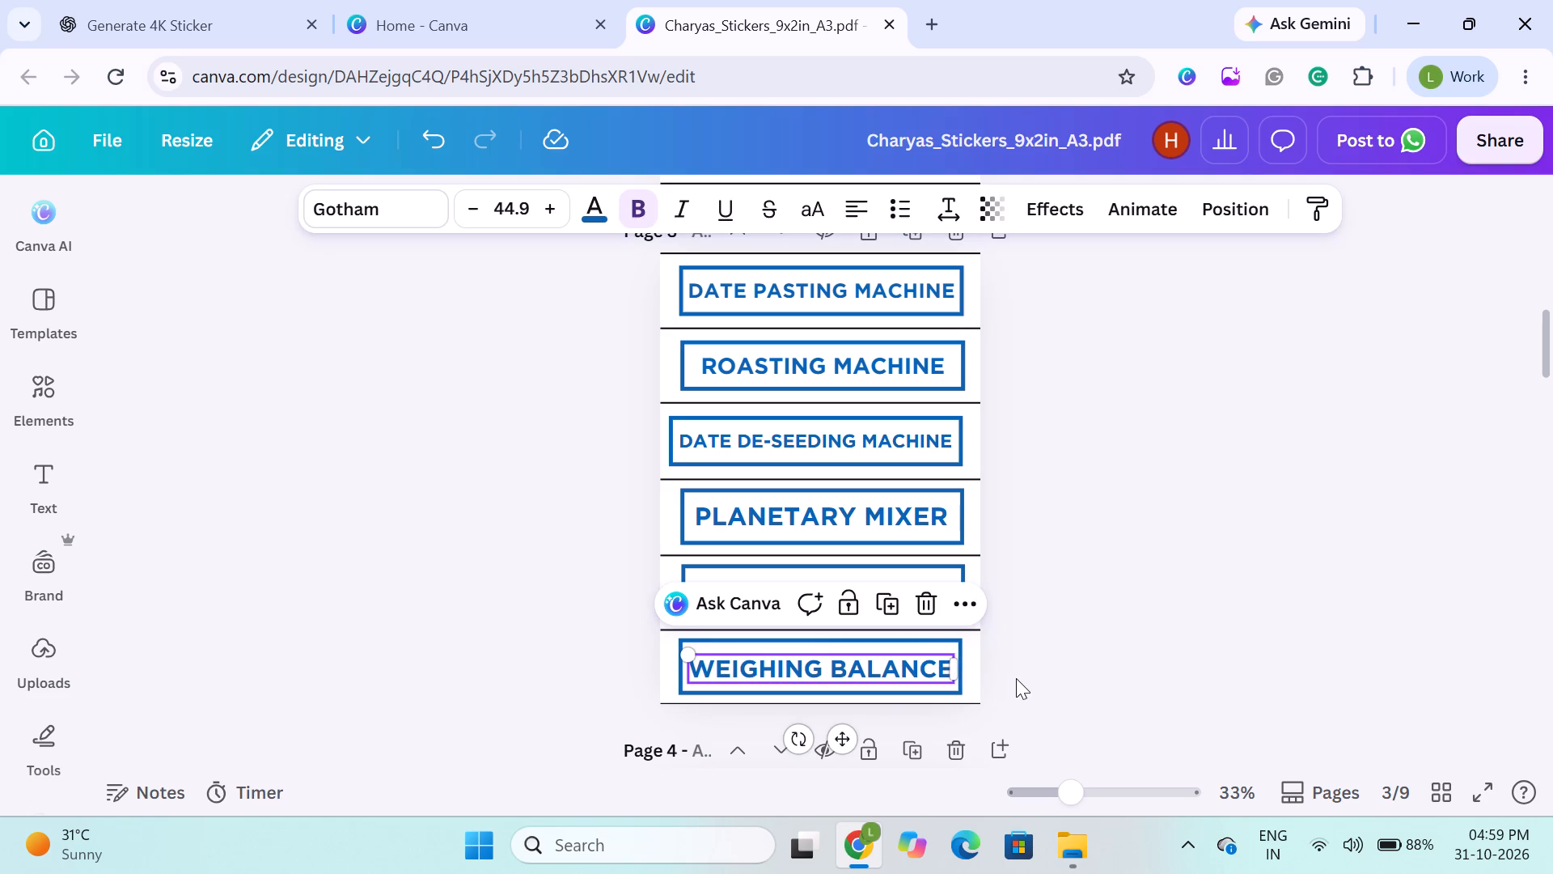
left_click(956, 664, "shift")
left_click(925, 673, "shift")
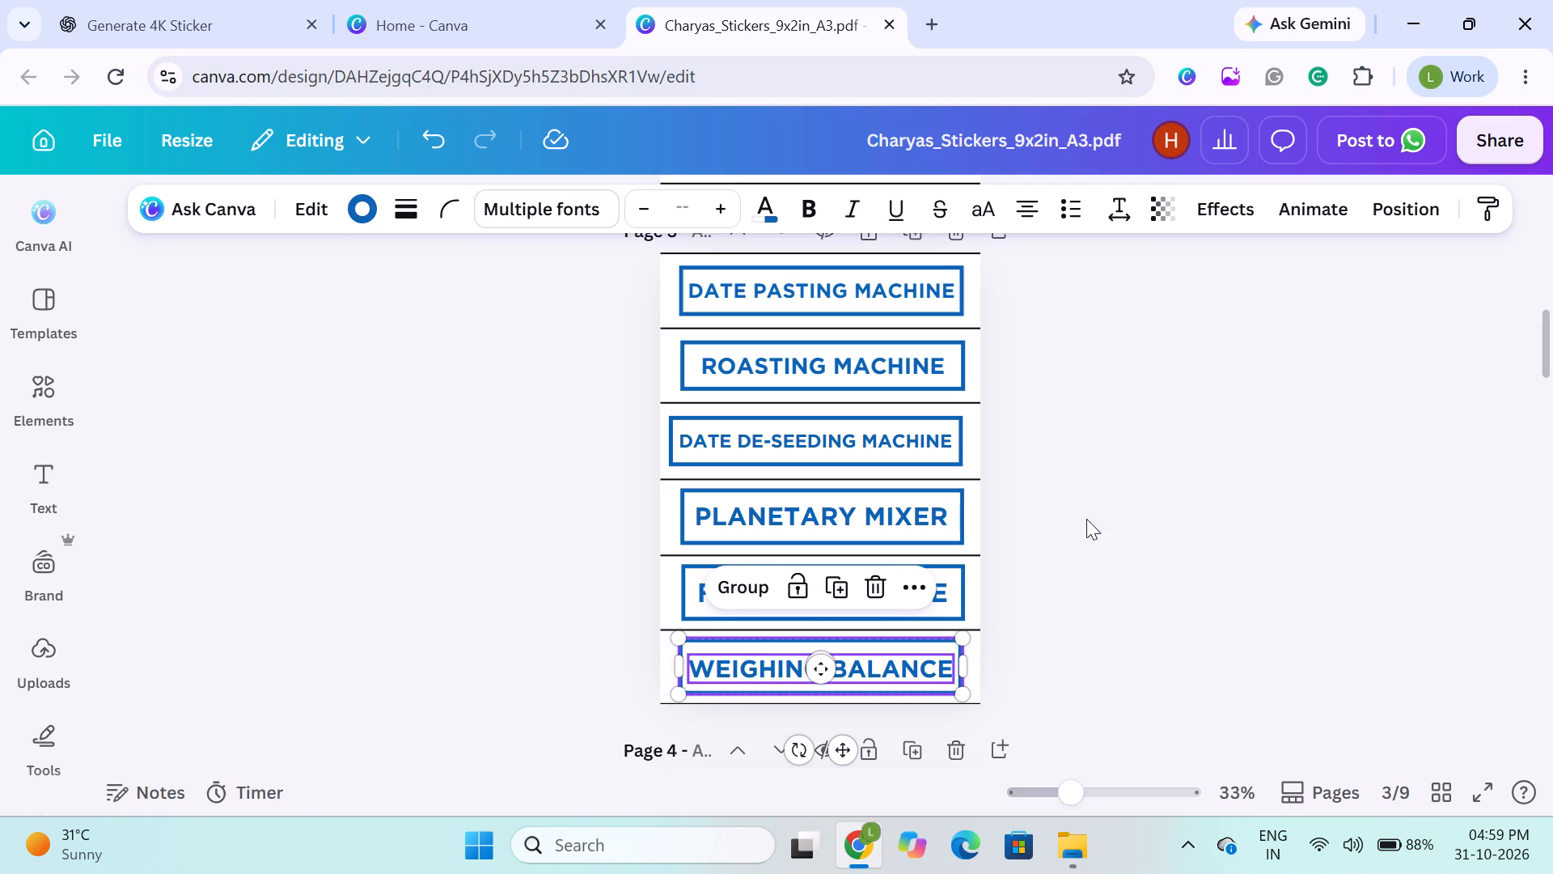
left_click(1411, 222)
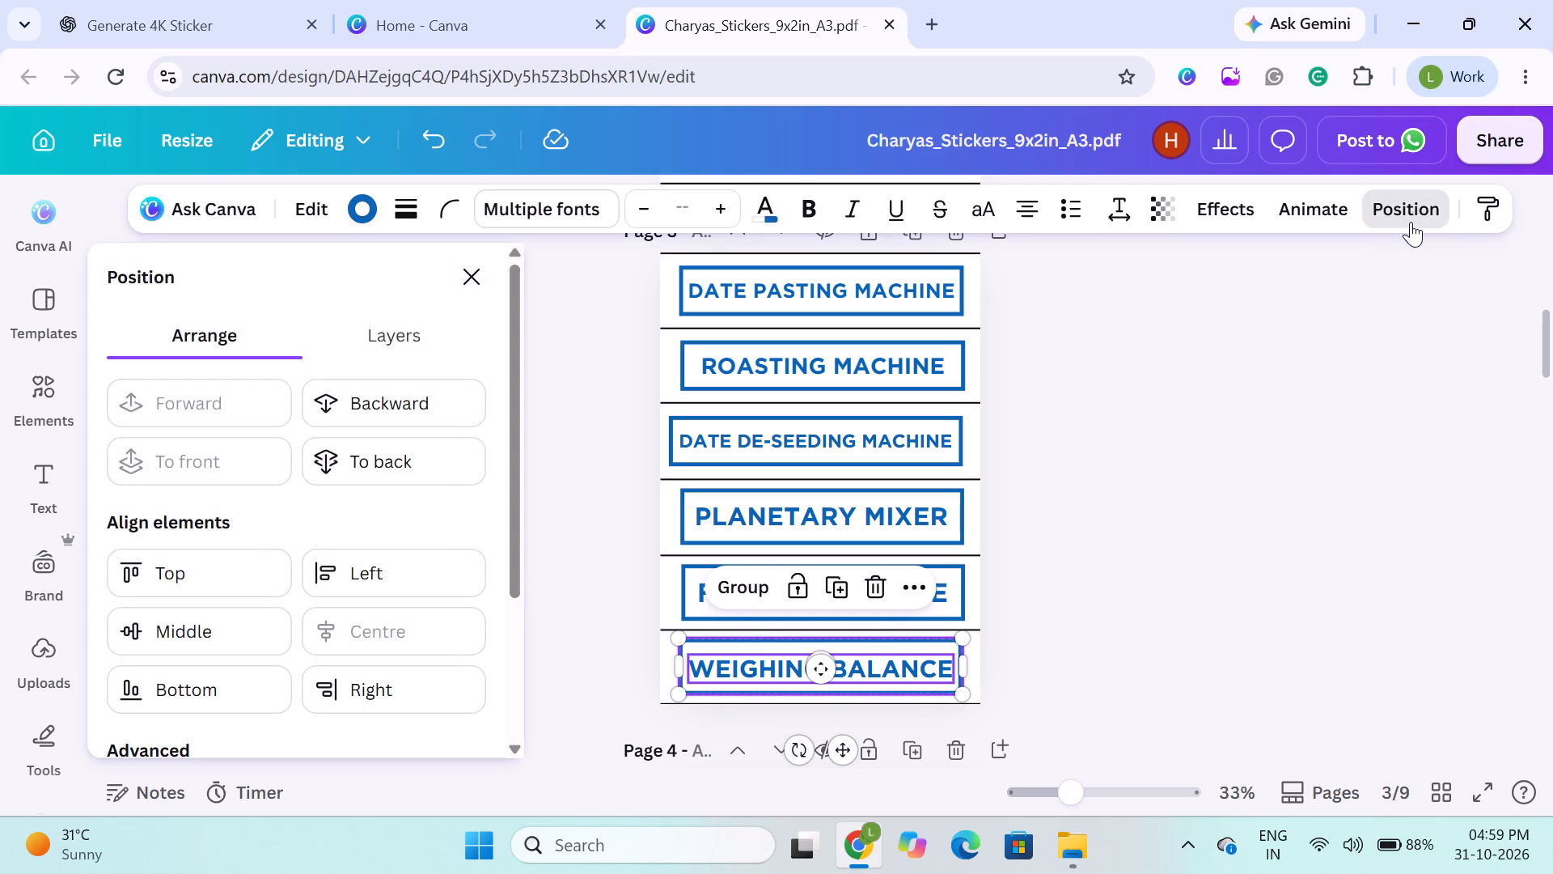
left_click(193, 618)
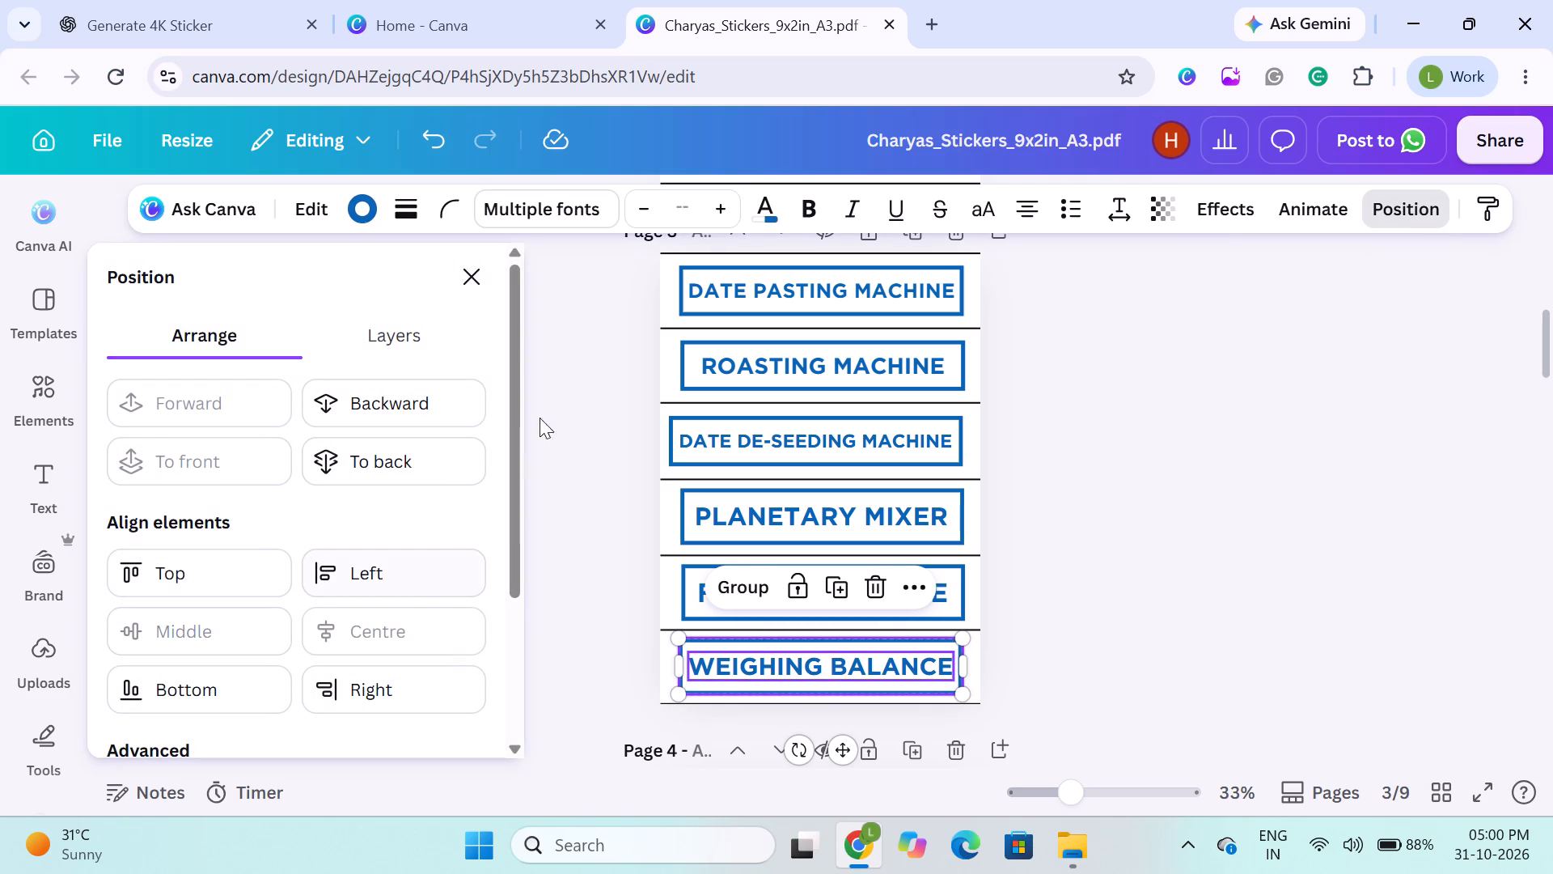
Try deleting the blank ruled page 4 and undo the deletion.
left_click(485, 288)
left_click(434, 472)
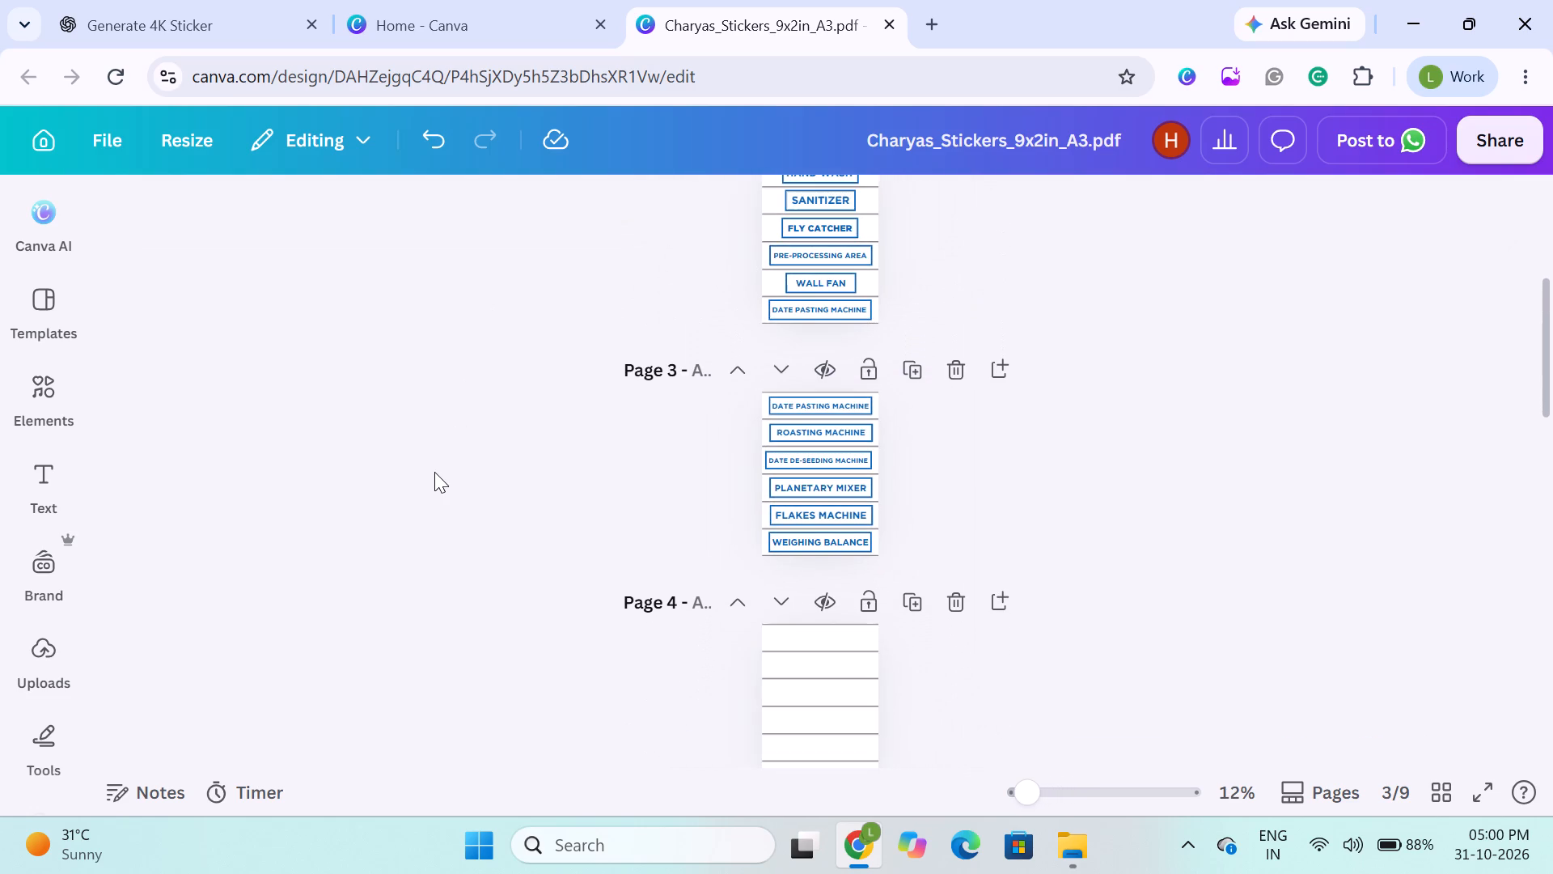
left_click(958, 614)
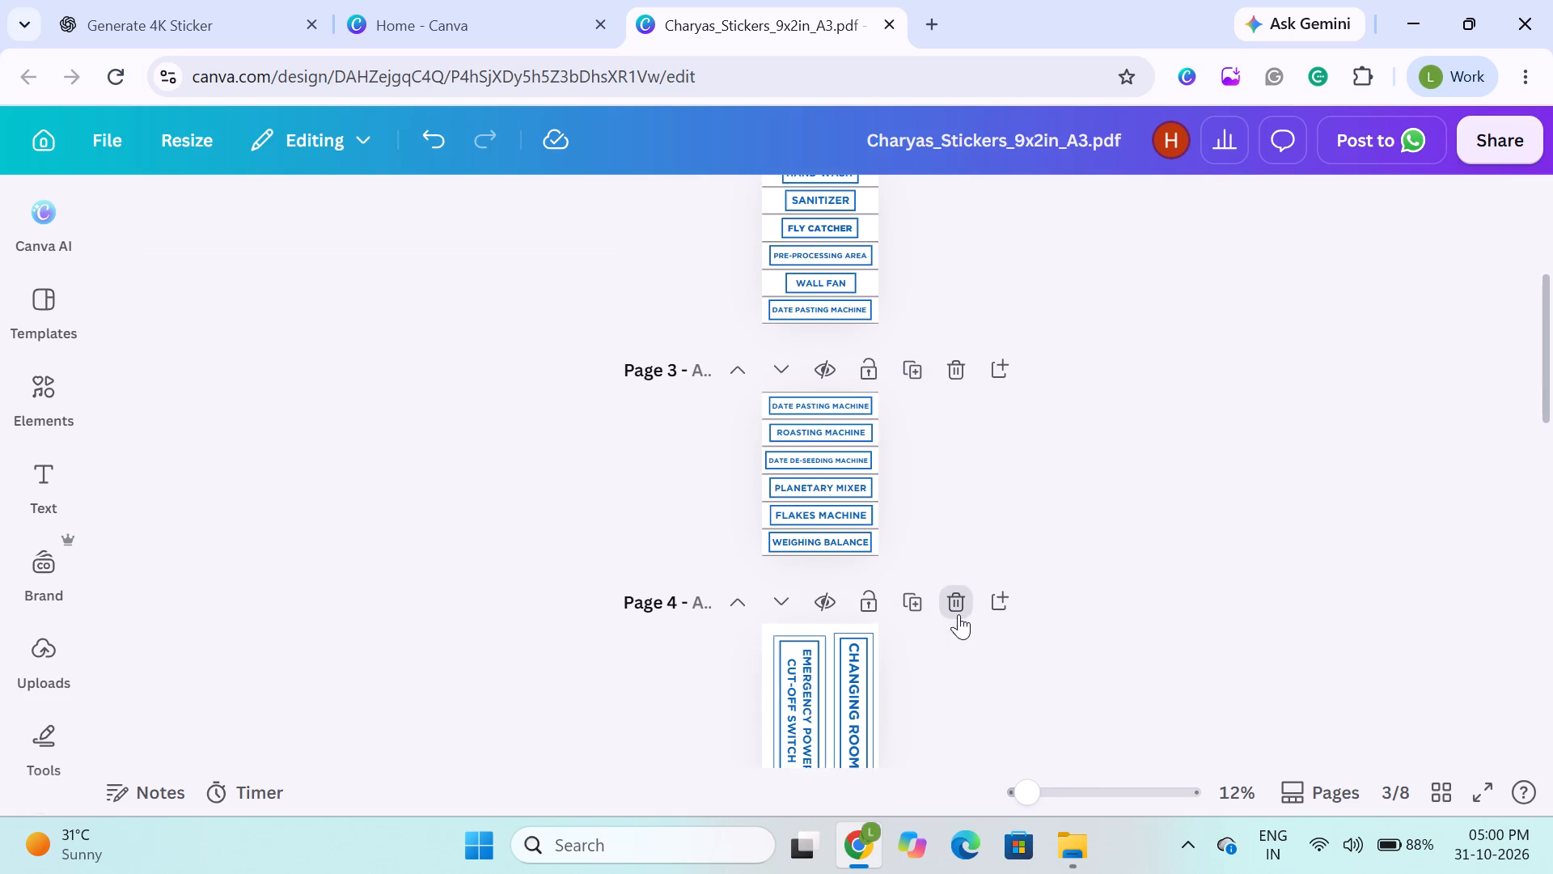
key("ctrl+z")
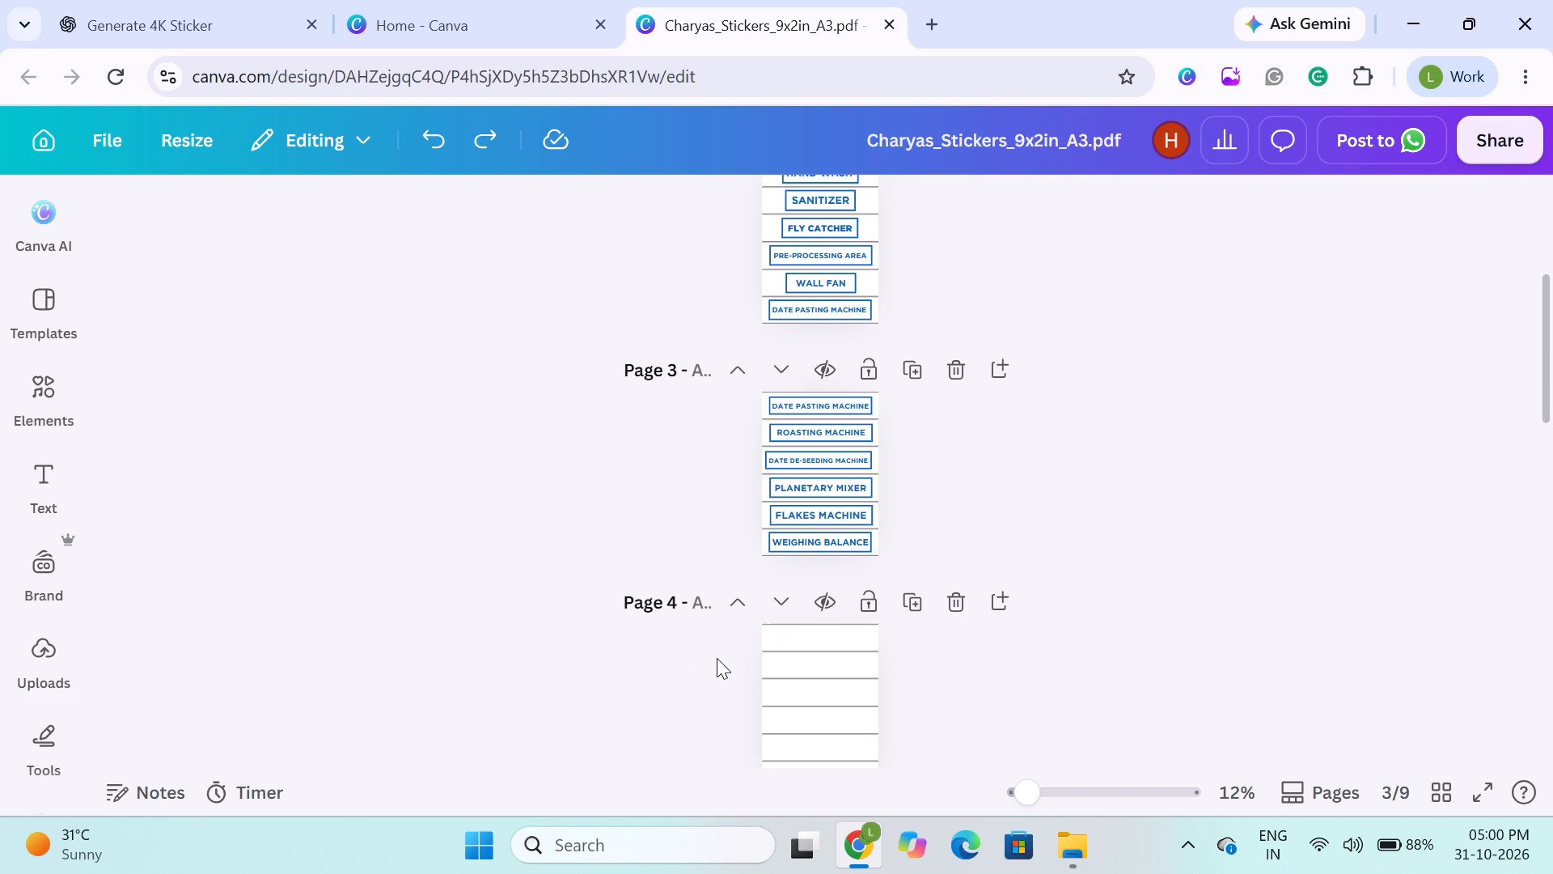
left_click(362, 623)
scroll(362, 623, "down", 2)
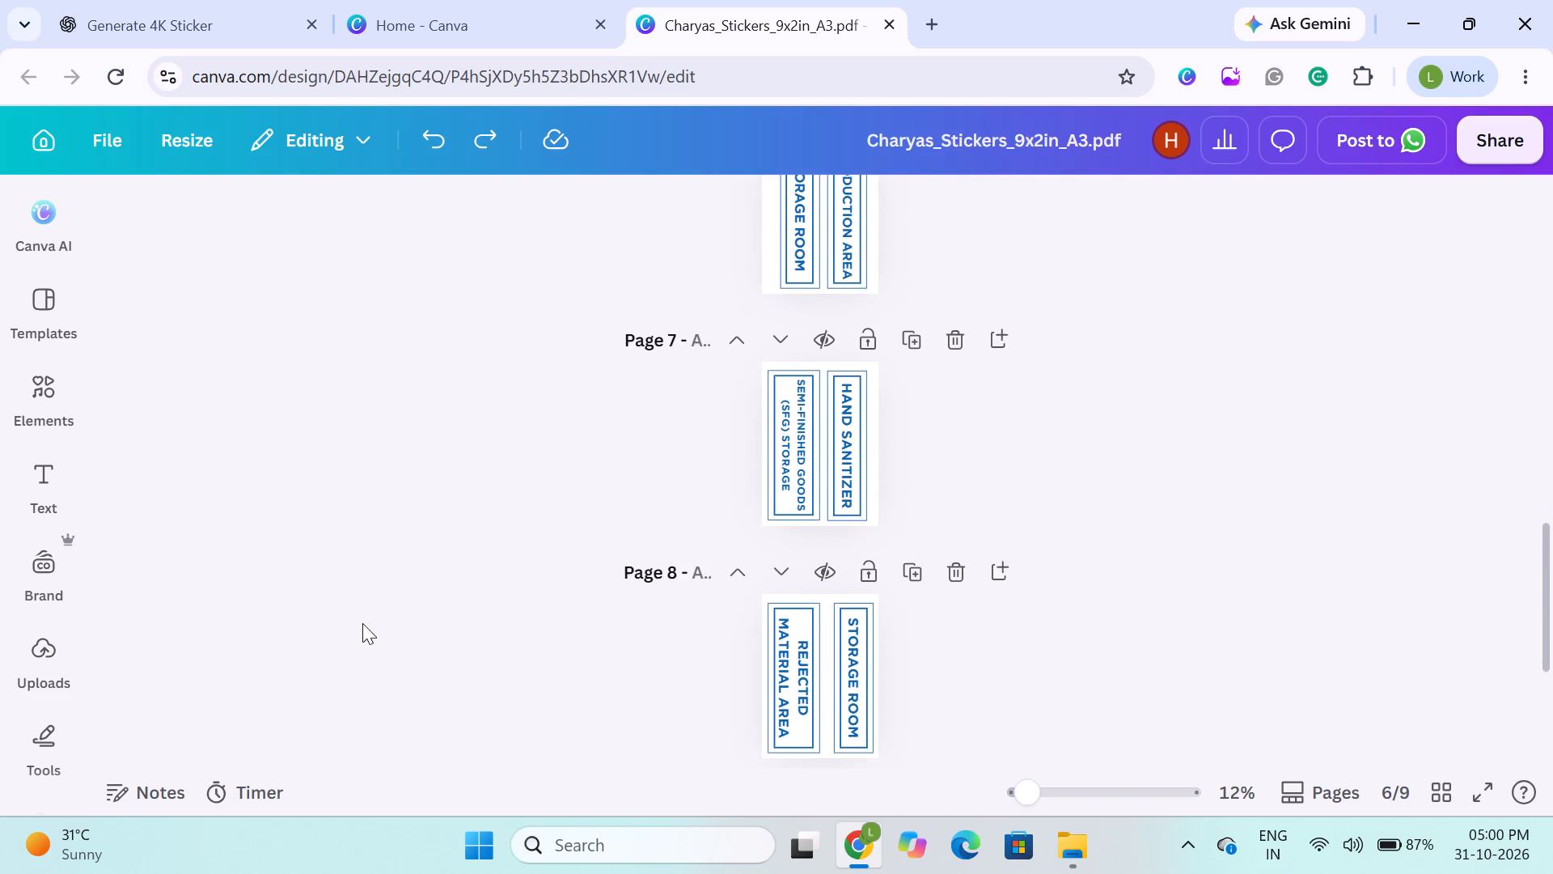
scroll(362, 623, "down", 2)
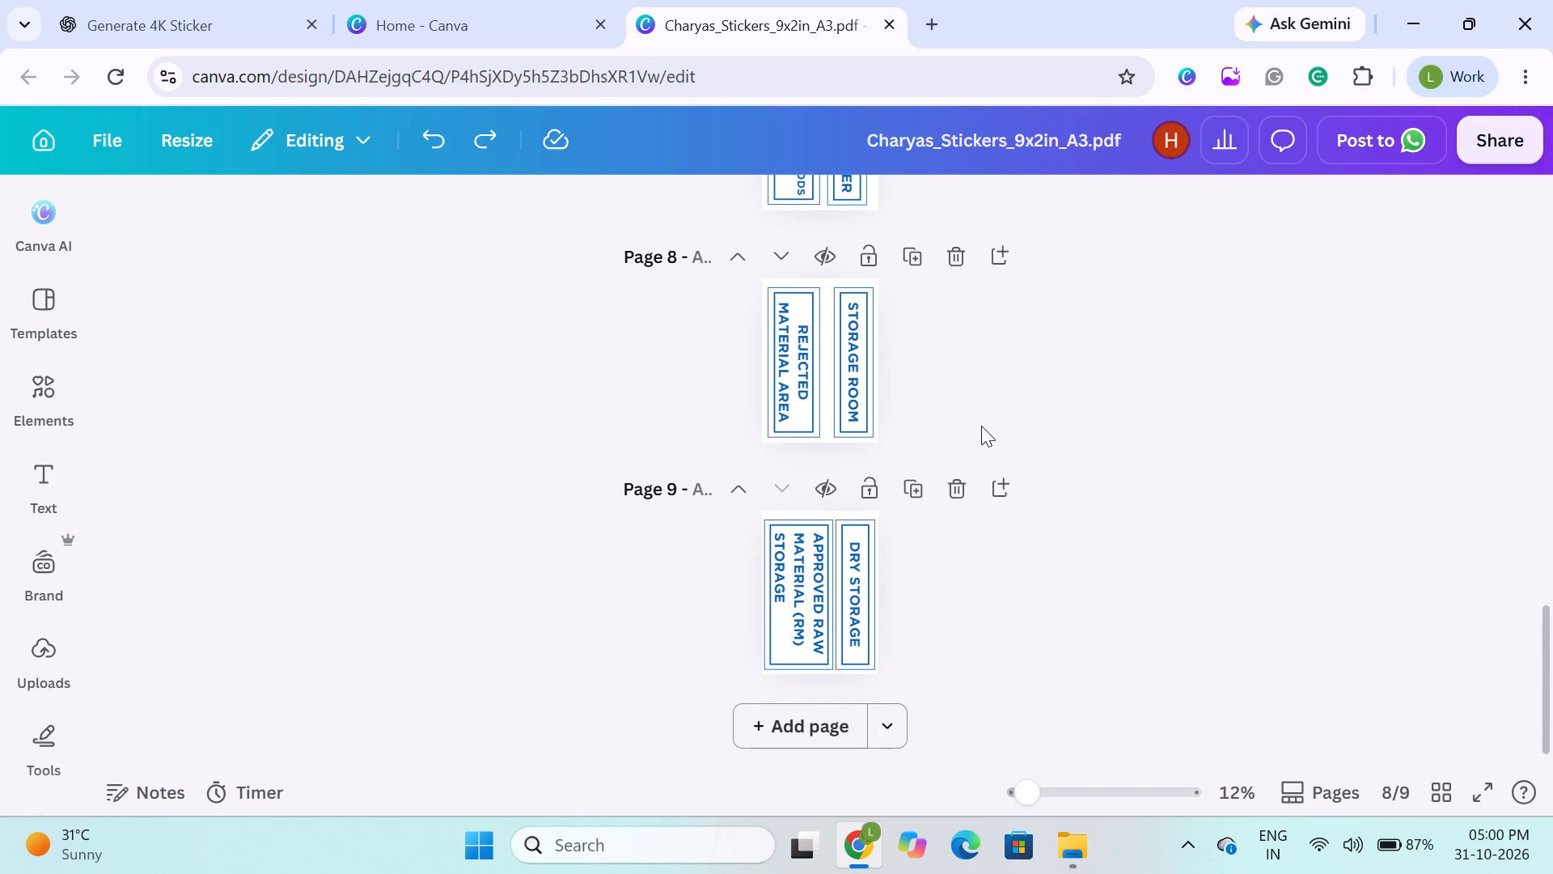
scroll(981, 426, "up", 3)
left_click(1482, 159)
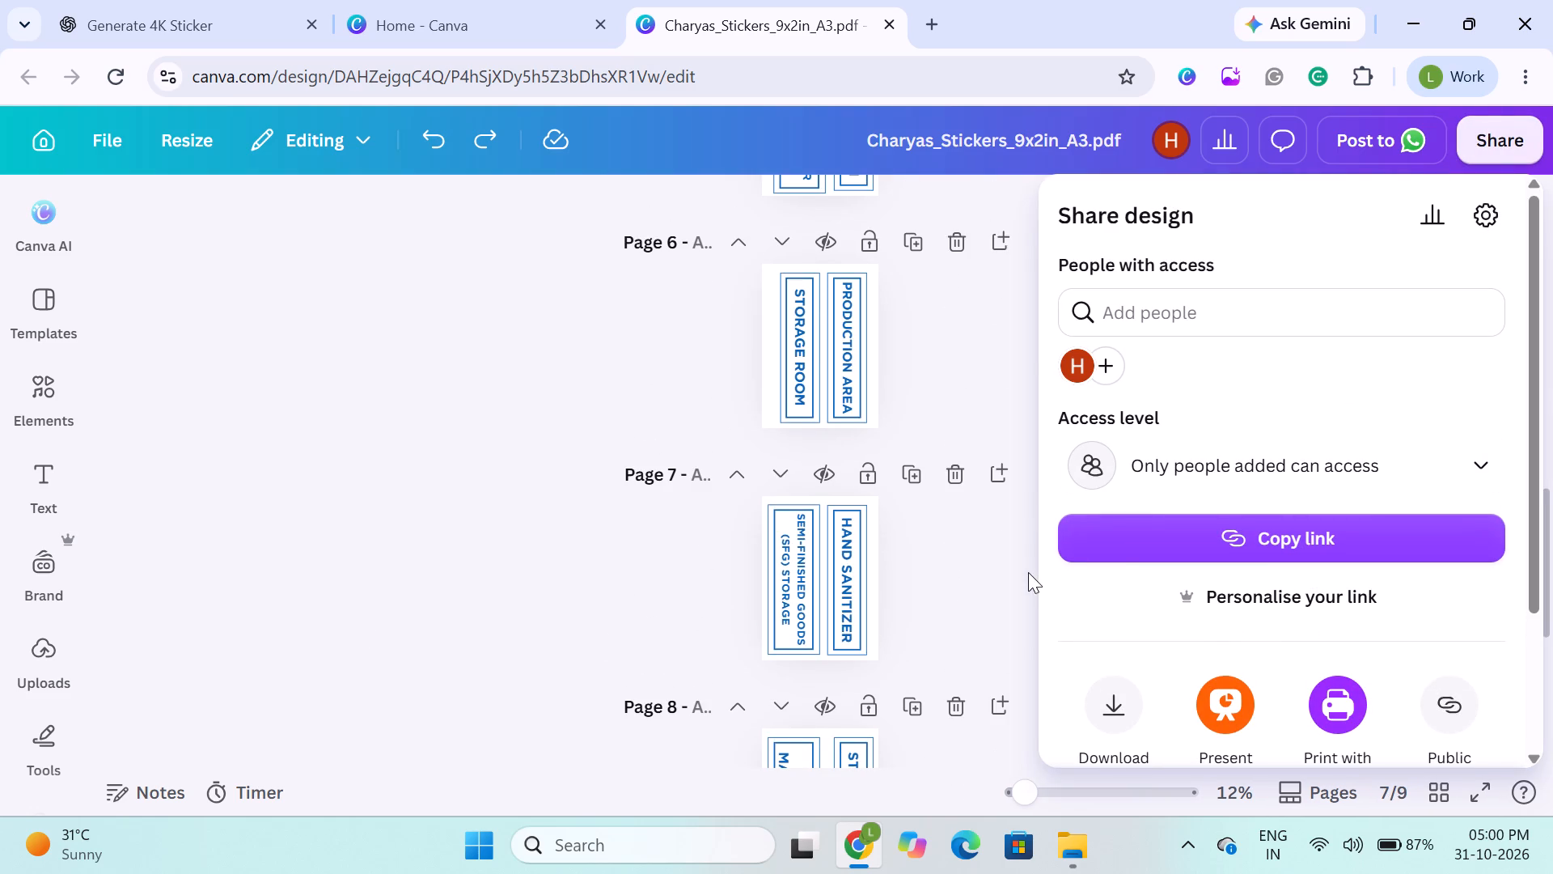
left_click(433, 490)
scroll(433, 490, "up", 5)
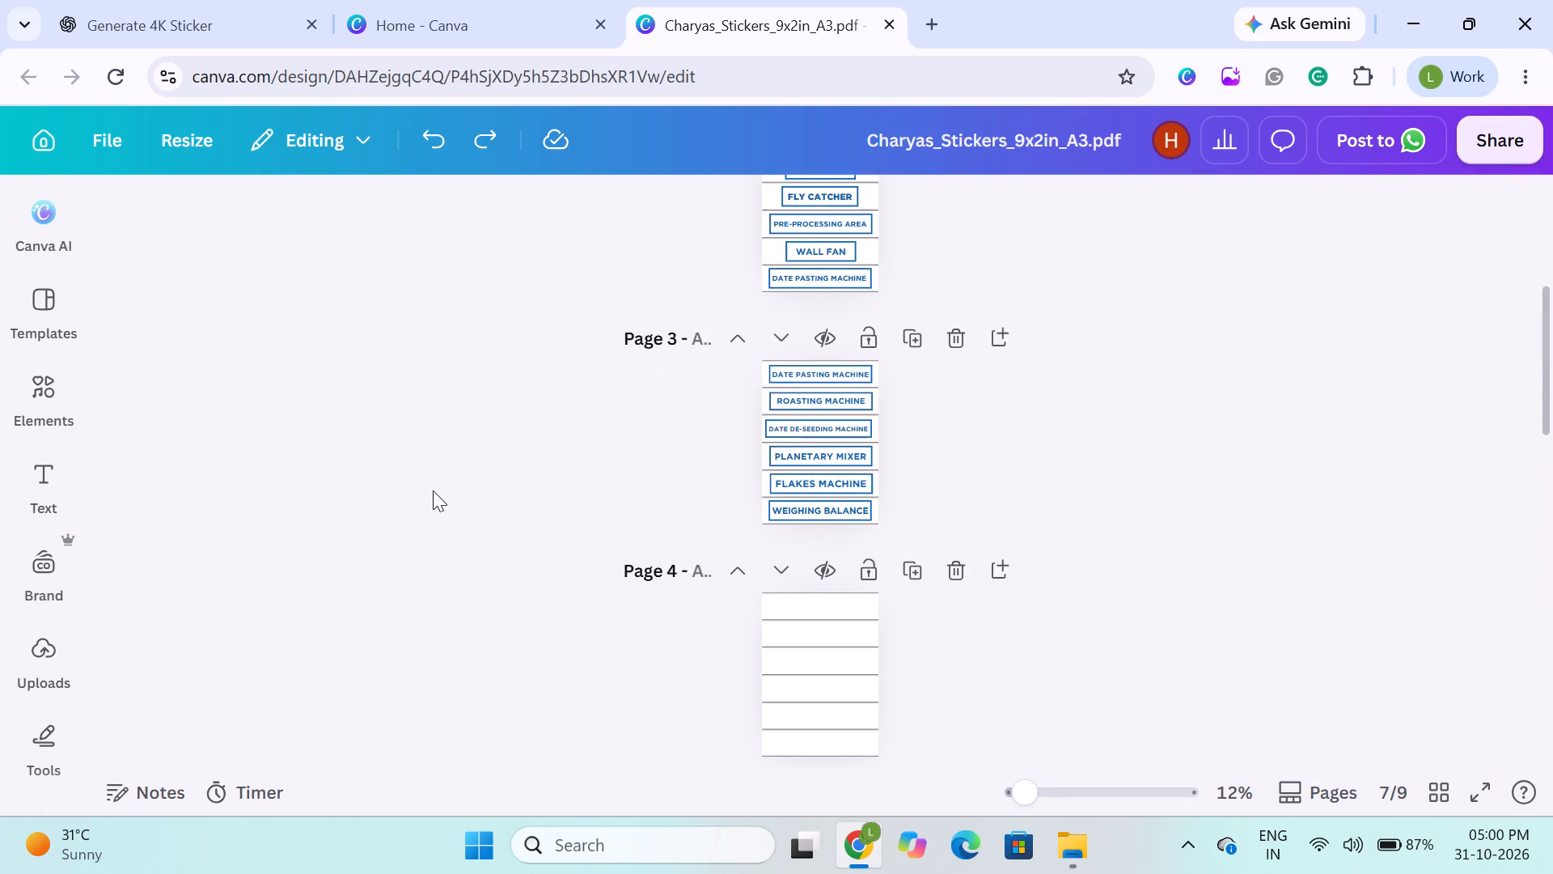
scroll(433, 490, "up", 3)
Move the blank ruled page 4 down past the vertical room-label pages to the end of the design, as page 9.
scroll(433, 490, "down", 2)
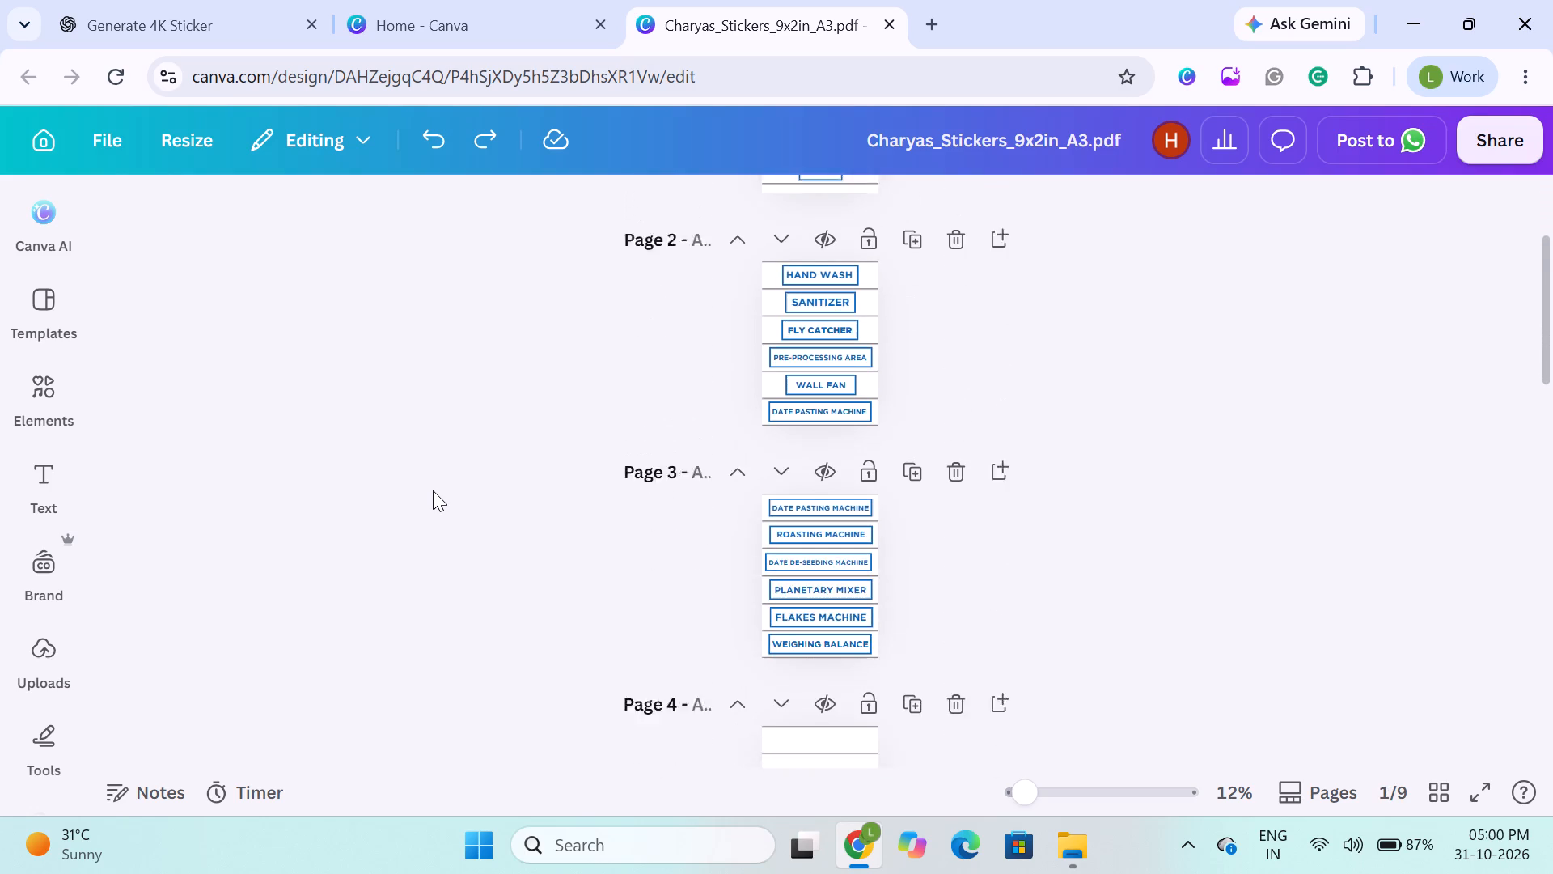
scroll(433, 490, "down", 1)
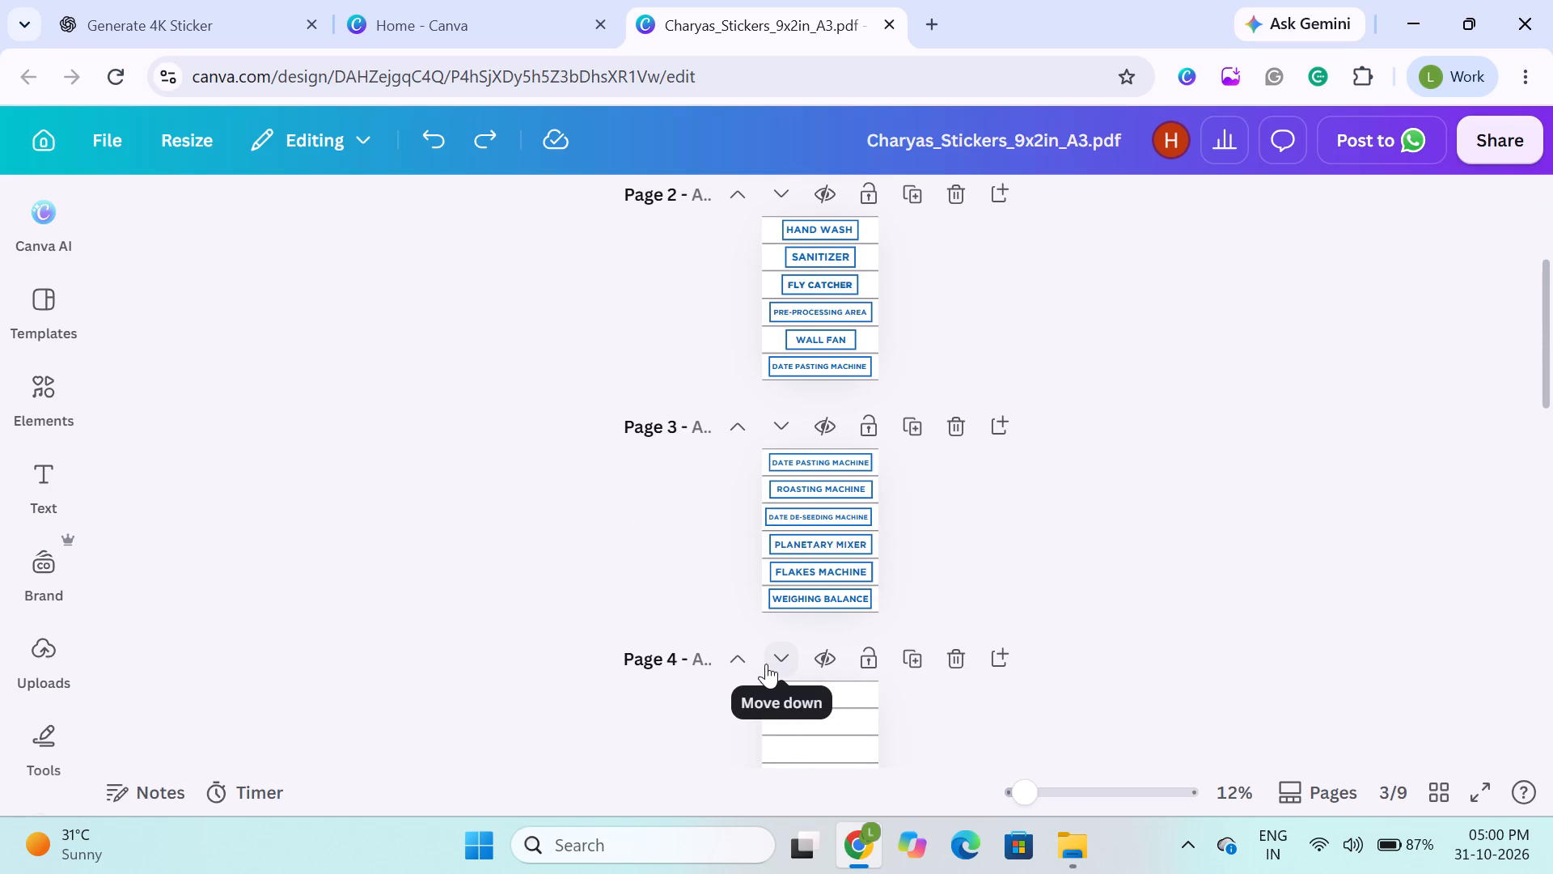
left_click(766, 664)
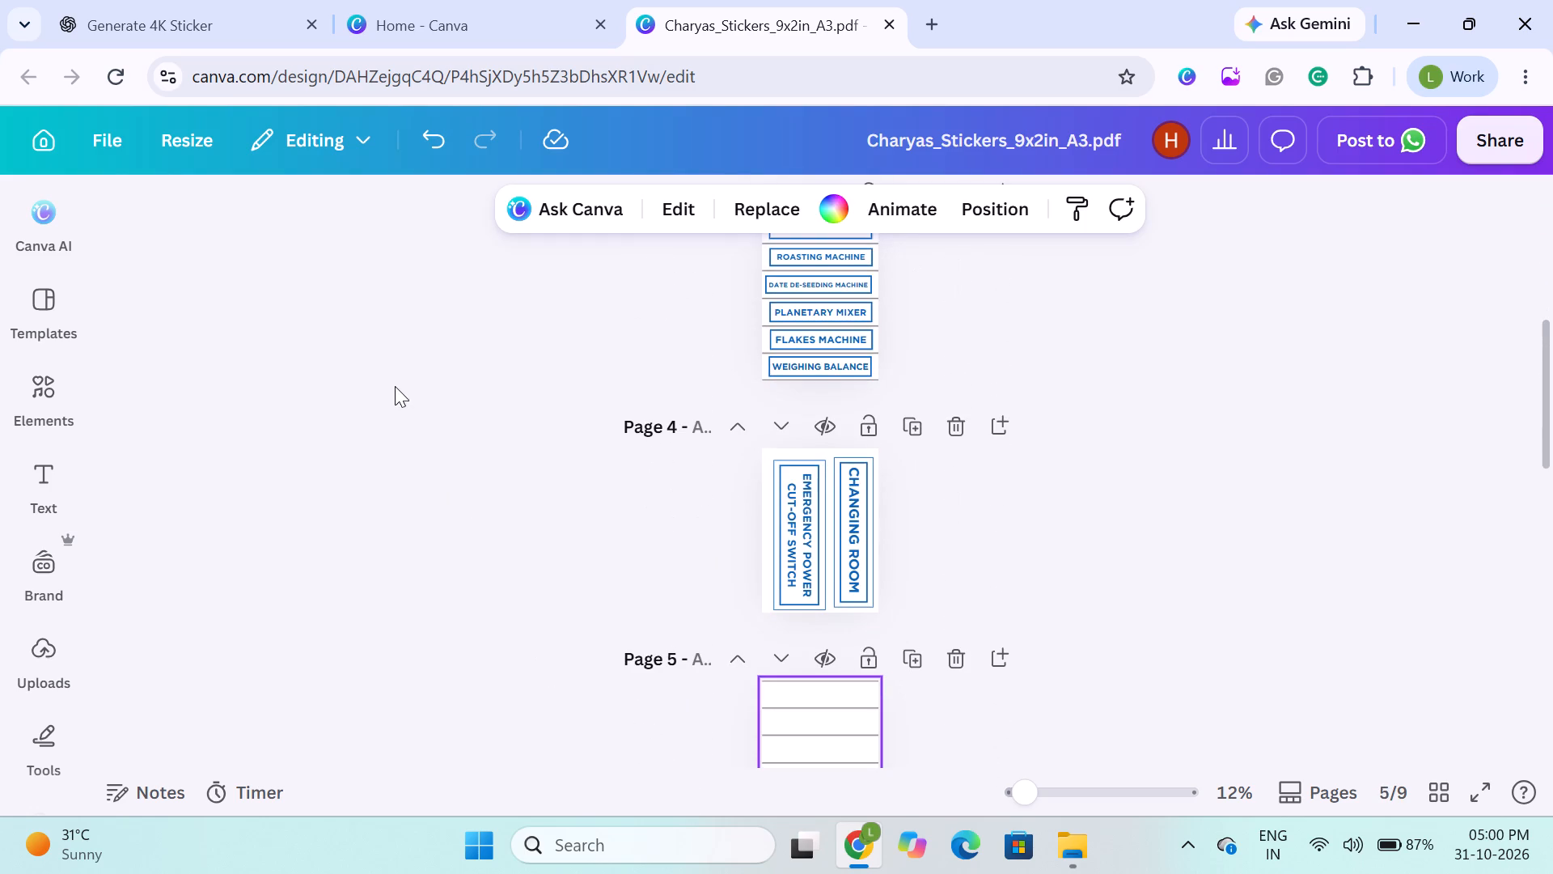
left_click(782, 652)
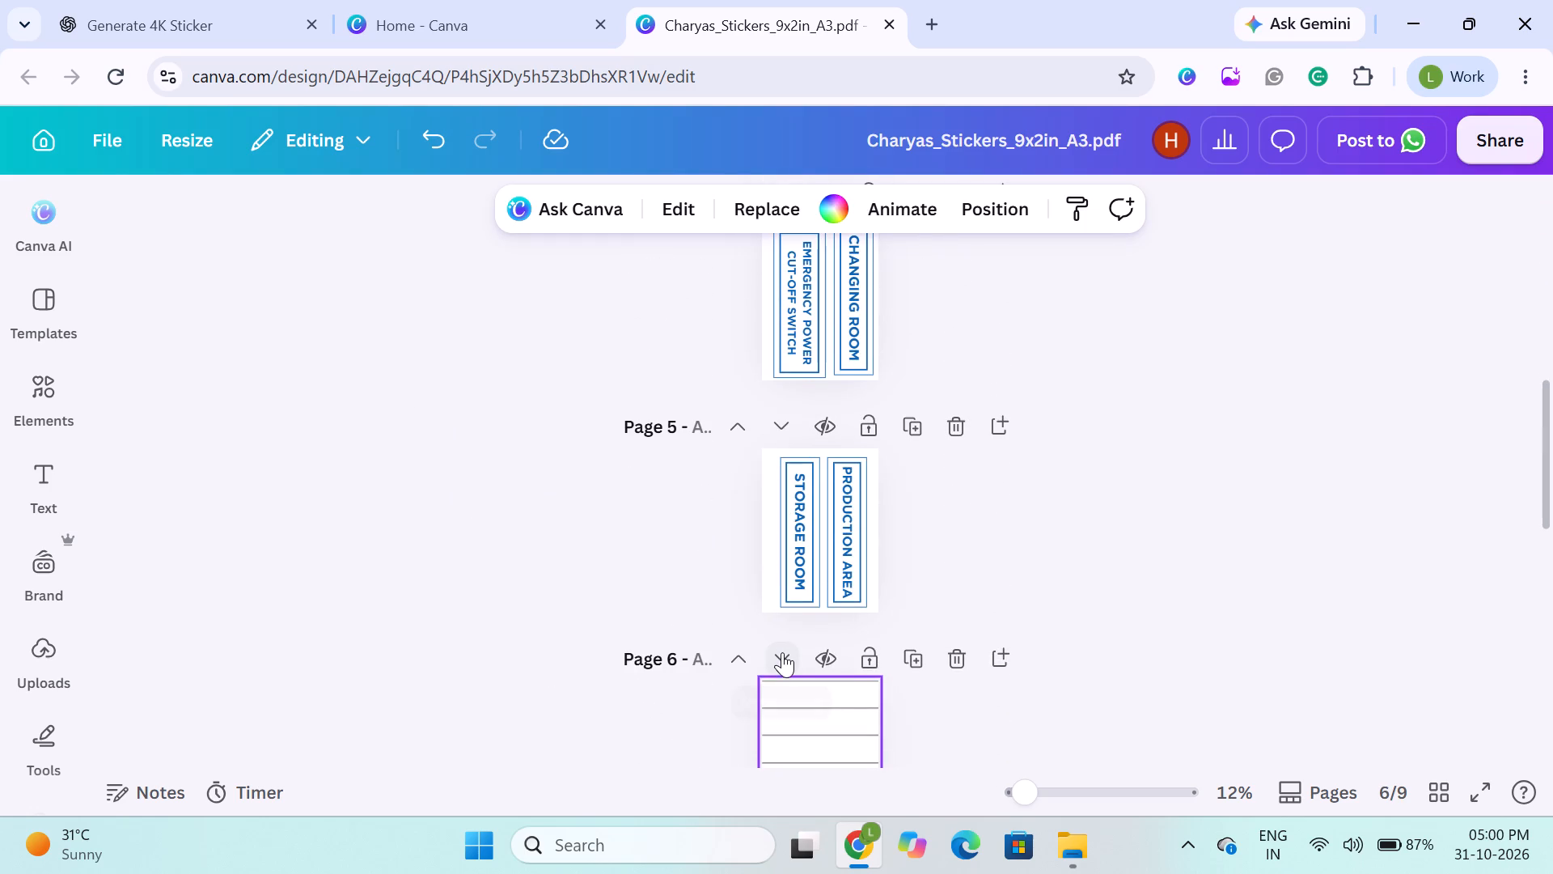
left_click(782, 652)
left_click(782, 652)
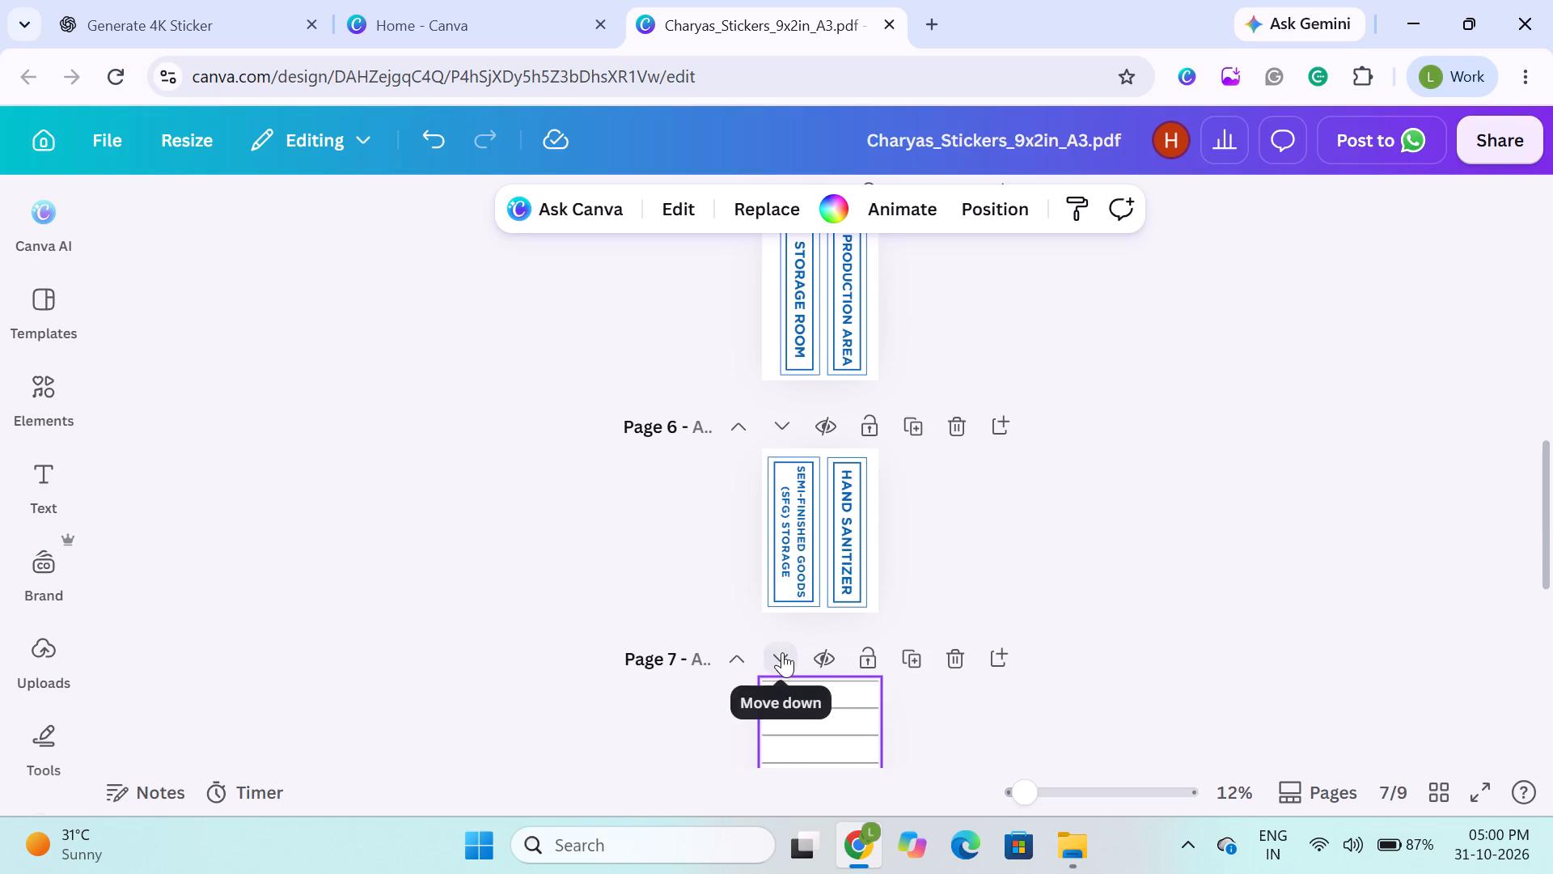
left_click(782, 652)
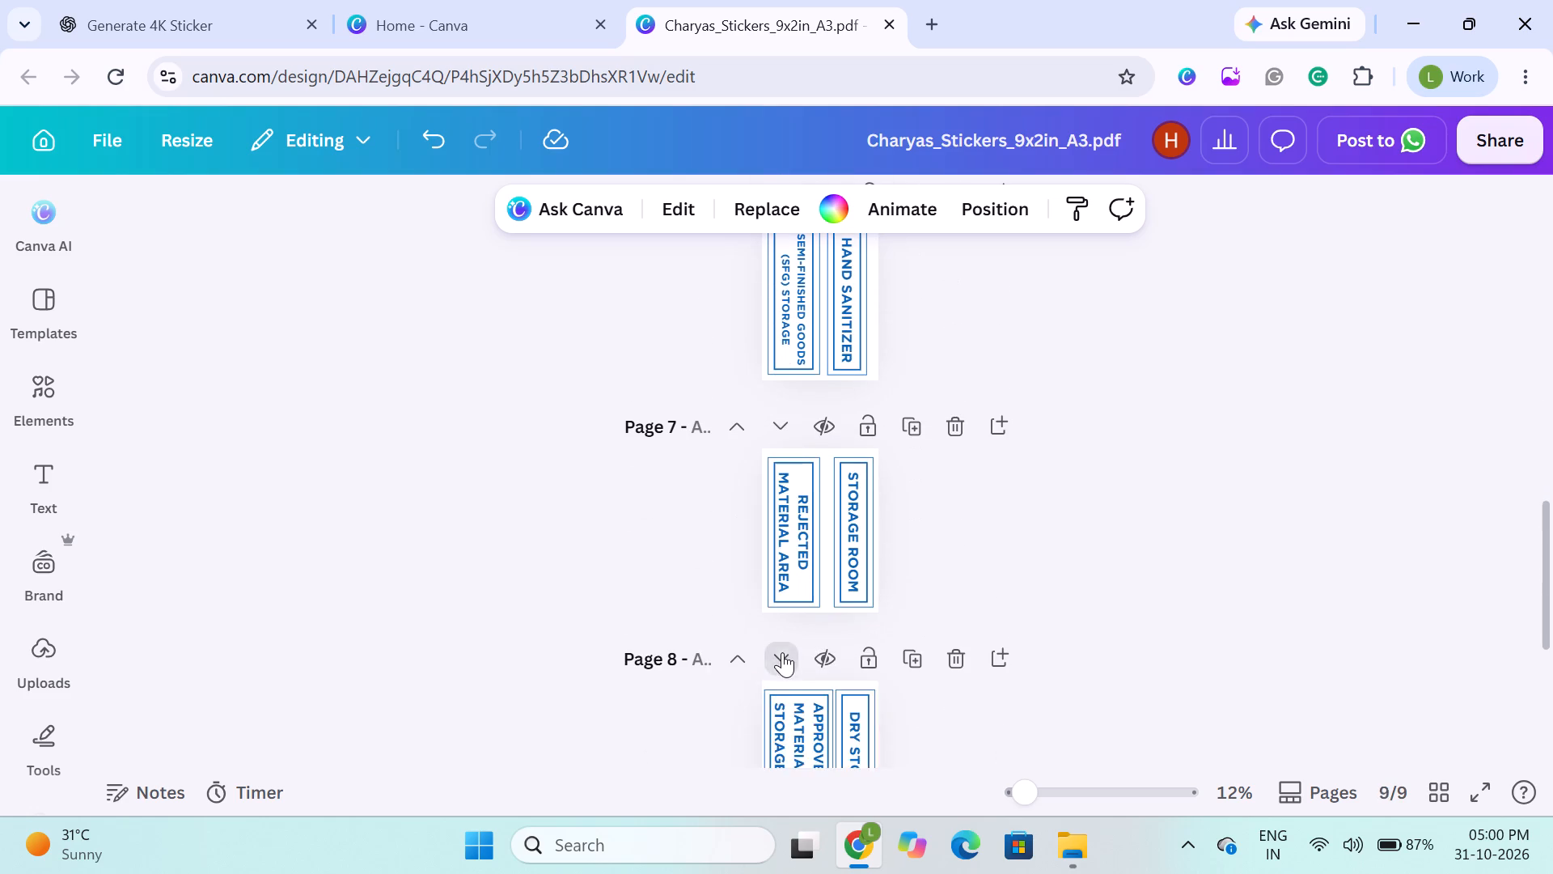
scroll(359, 570, "down", 4)
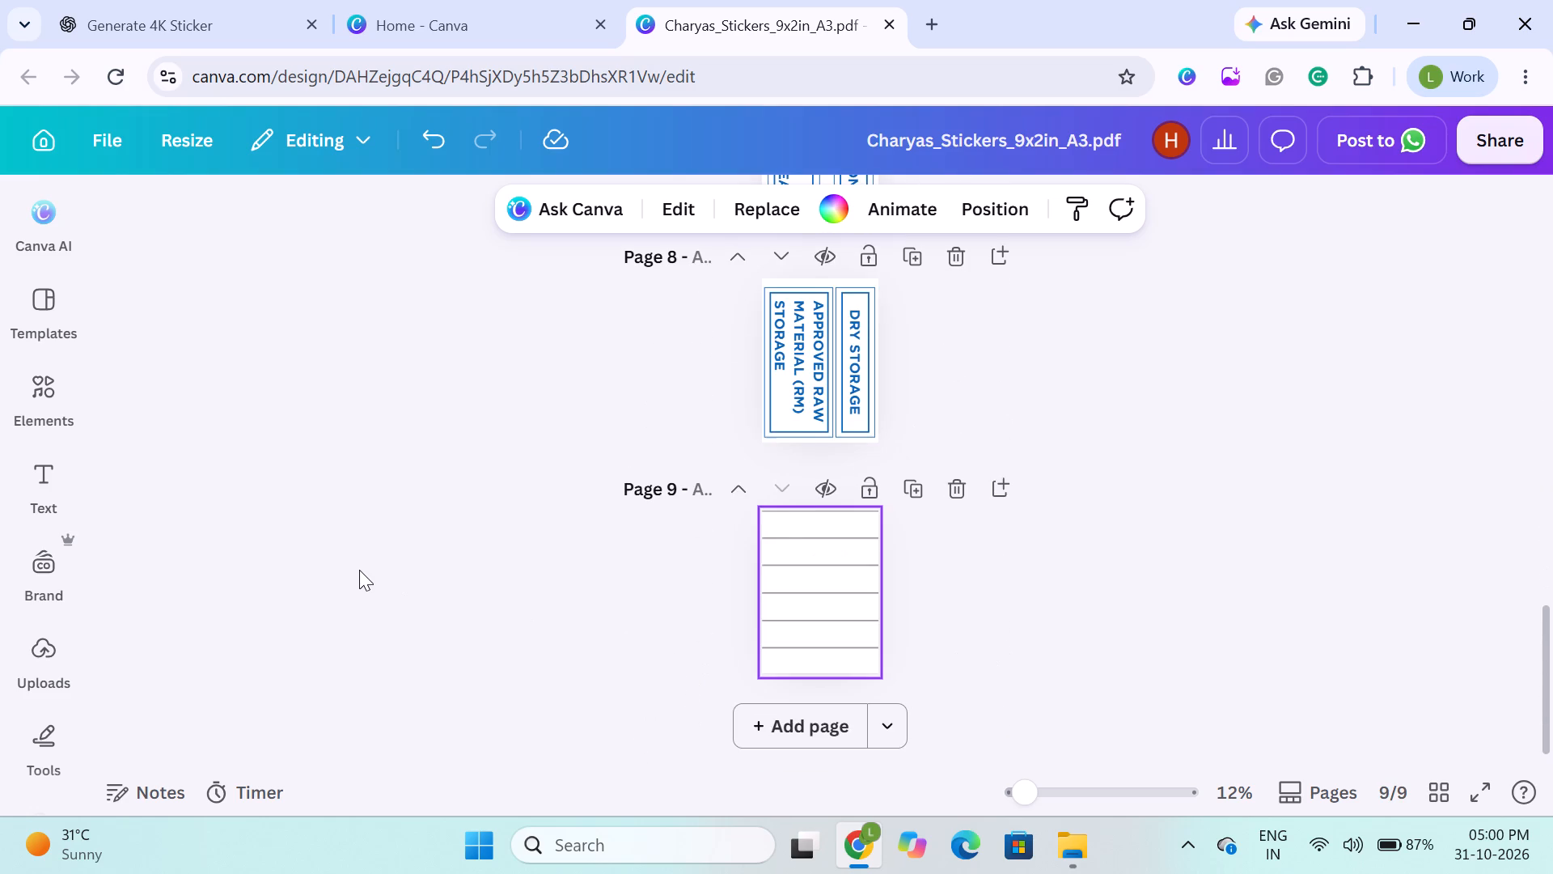
left_click(459, 526)
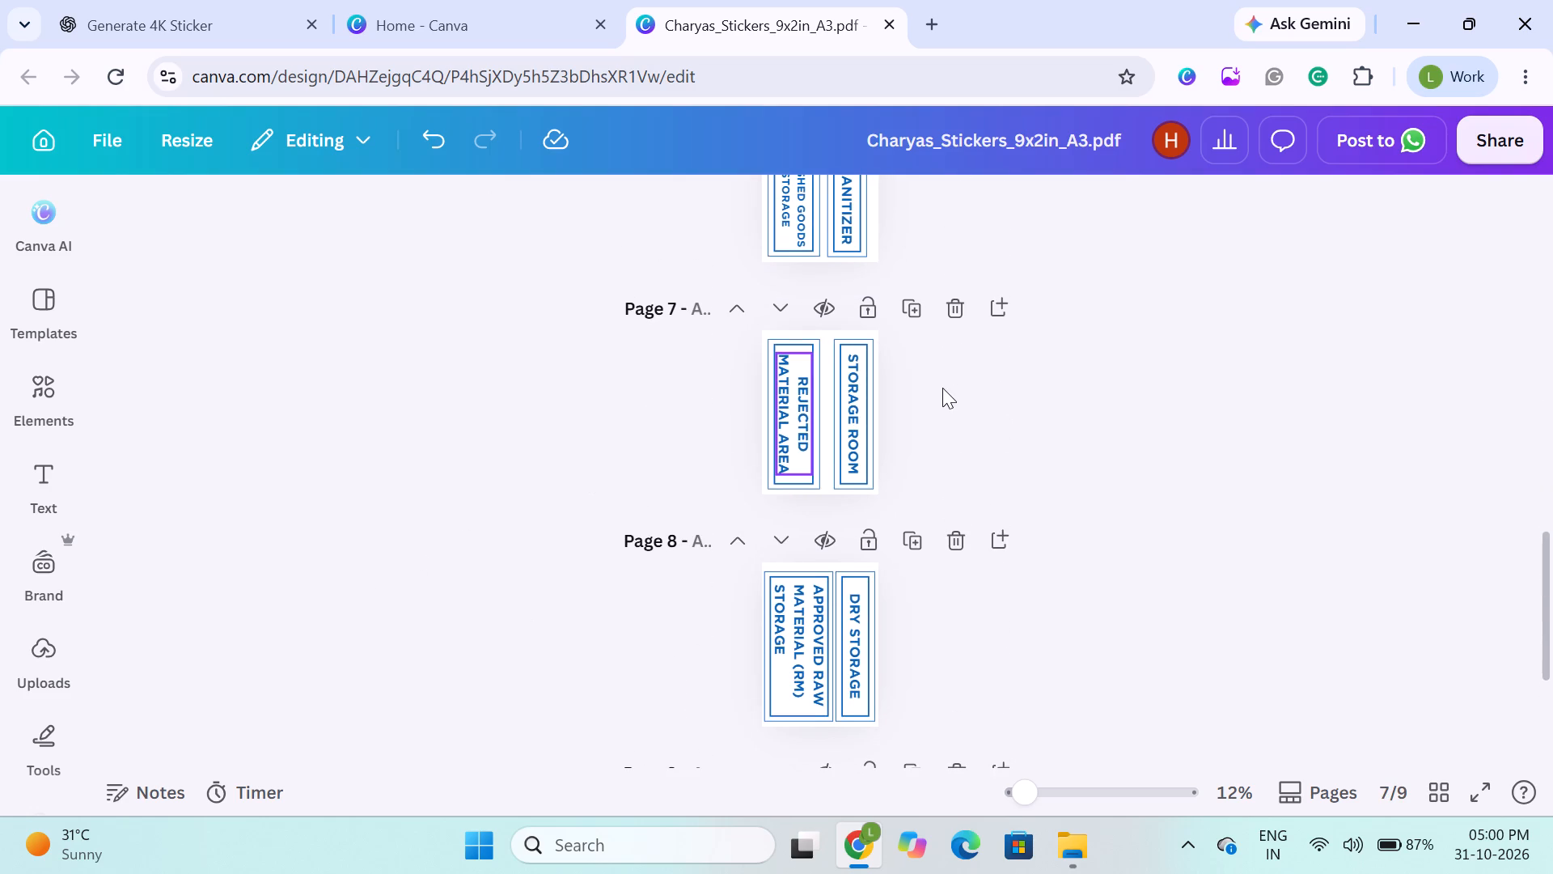
Download all pages as a PDF with the Print preset and the CMYK (best for professional printing) colour profile.
left_click(1499, 154)
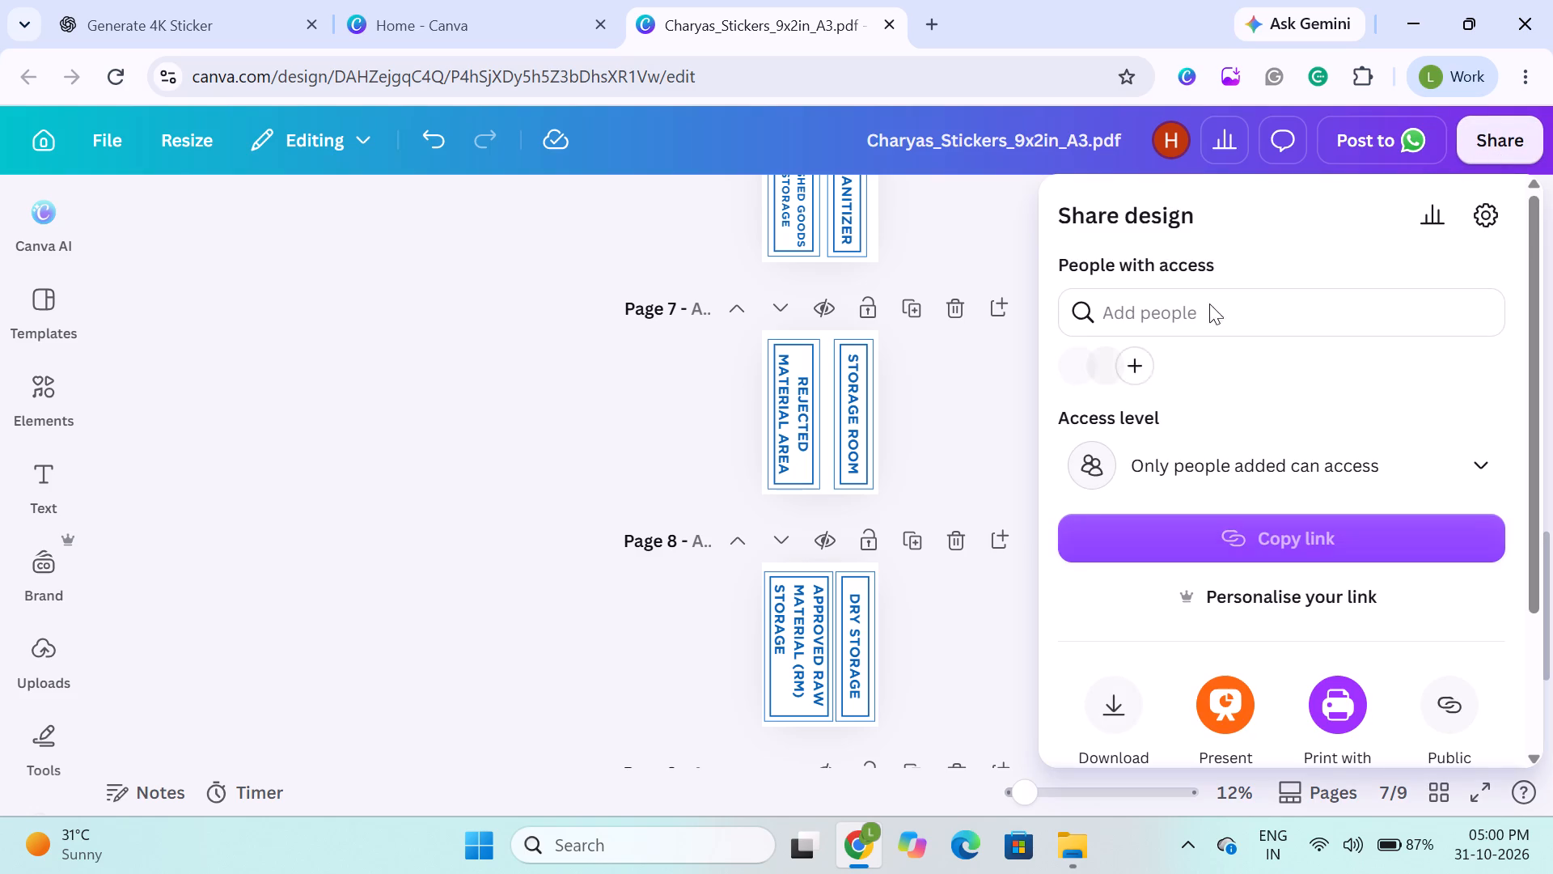
left_click(1115, 713)
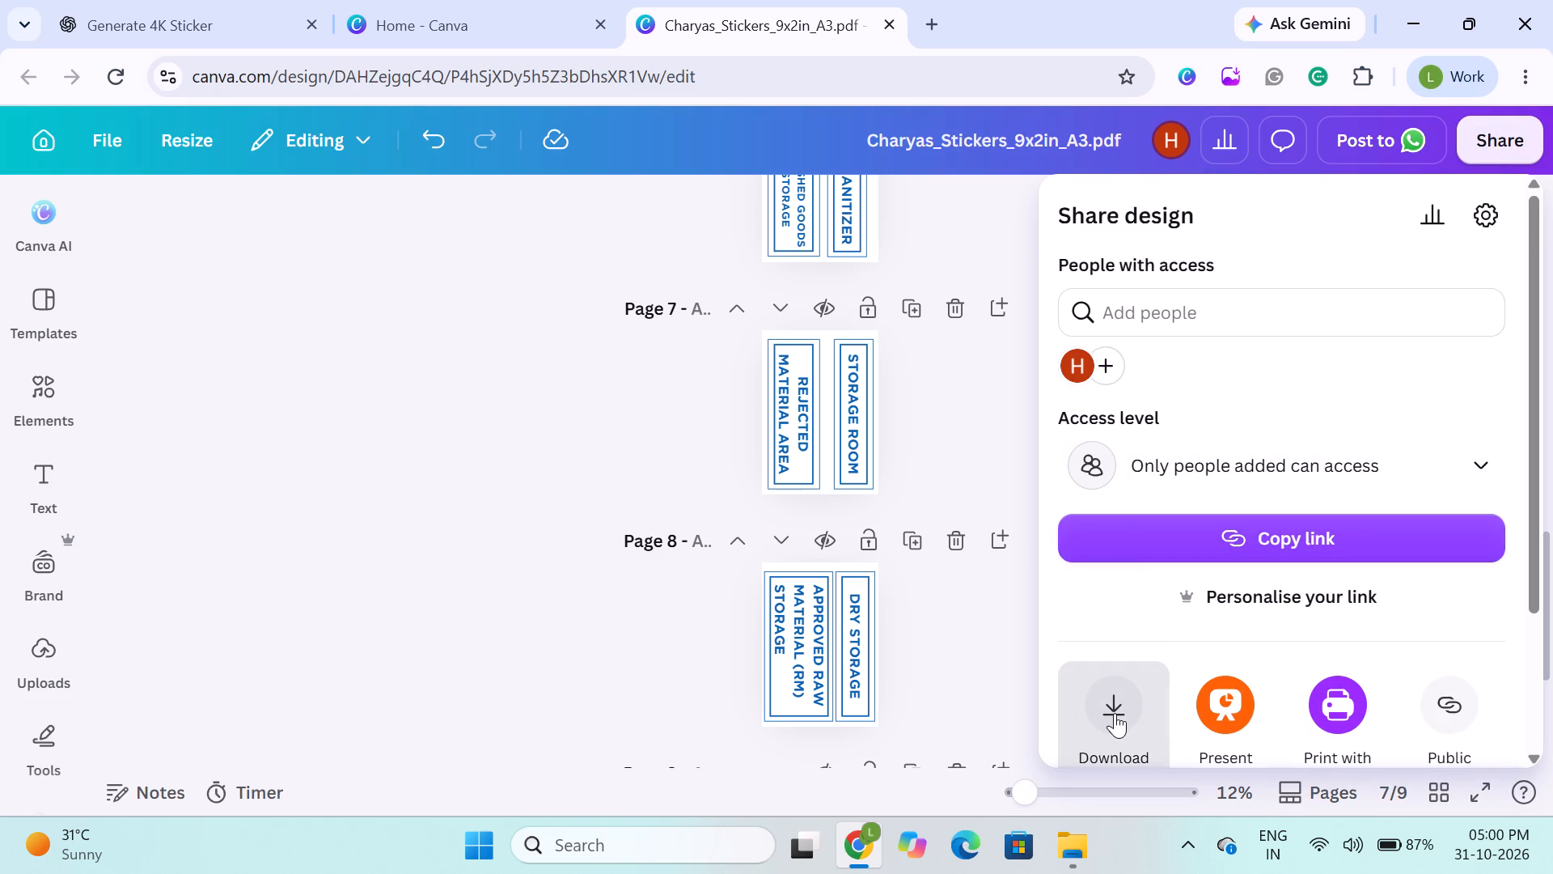
left_click(1314, 409)
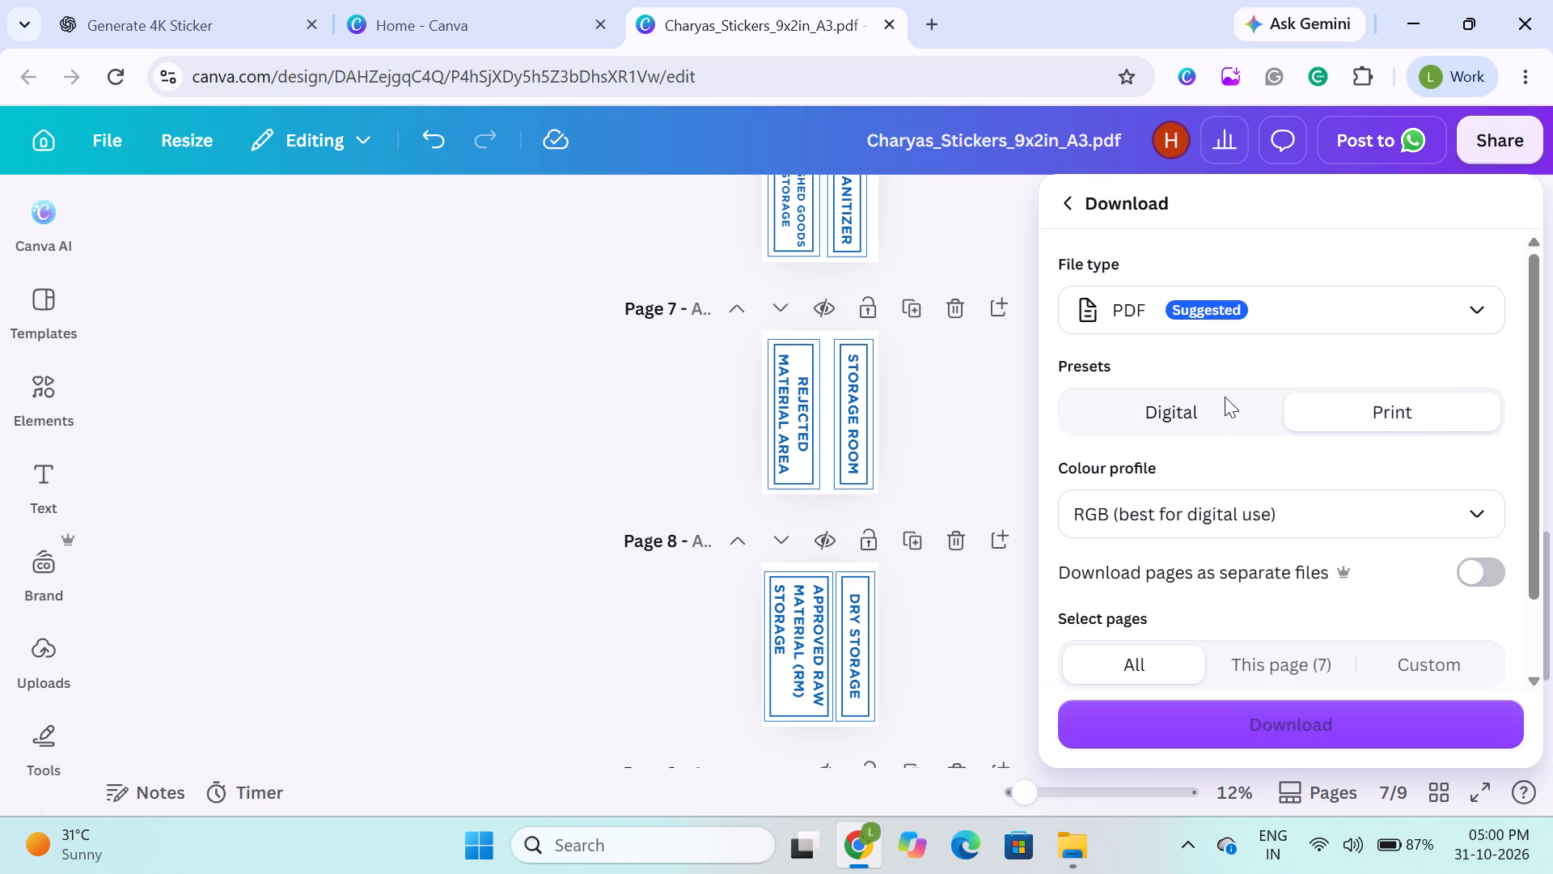
left_click(1191, 524)
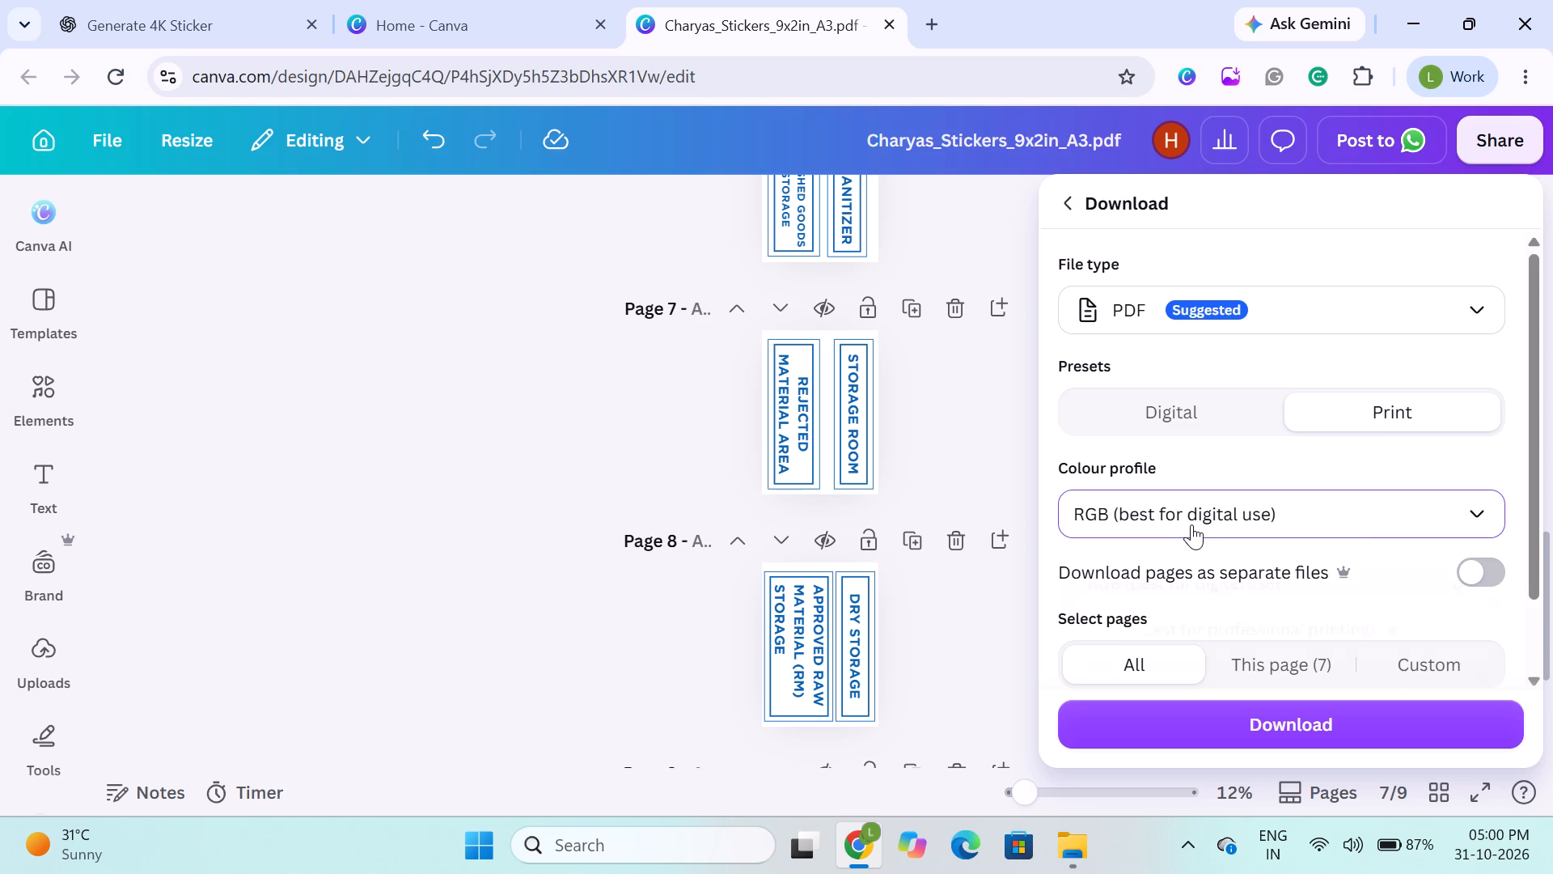
left_click(1167, 648)
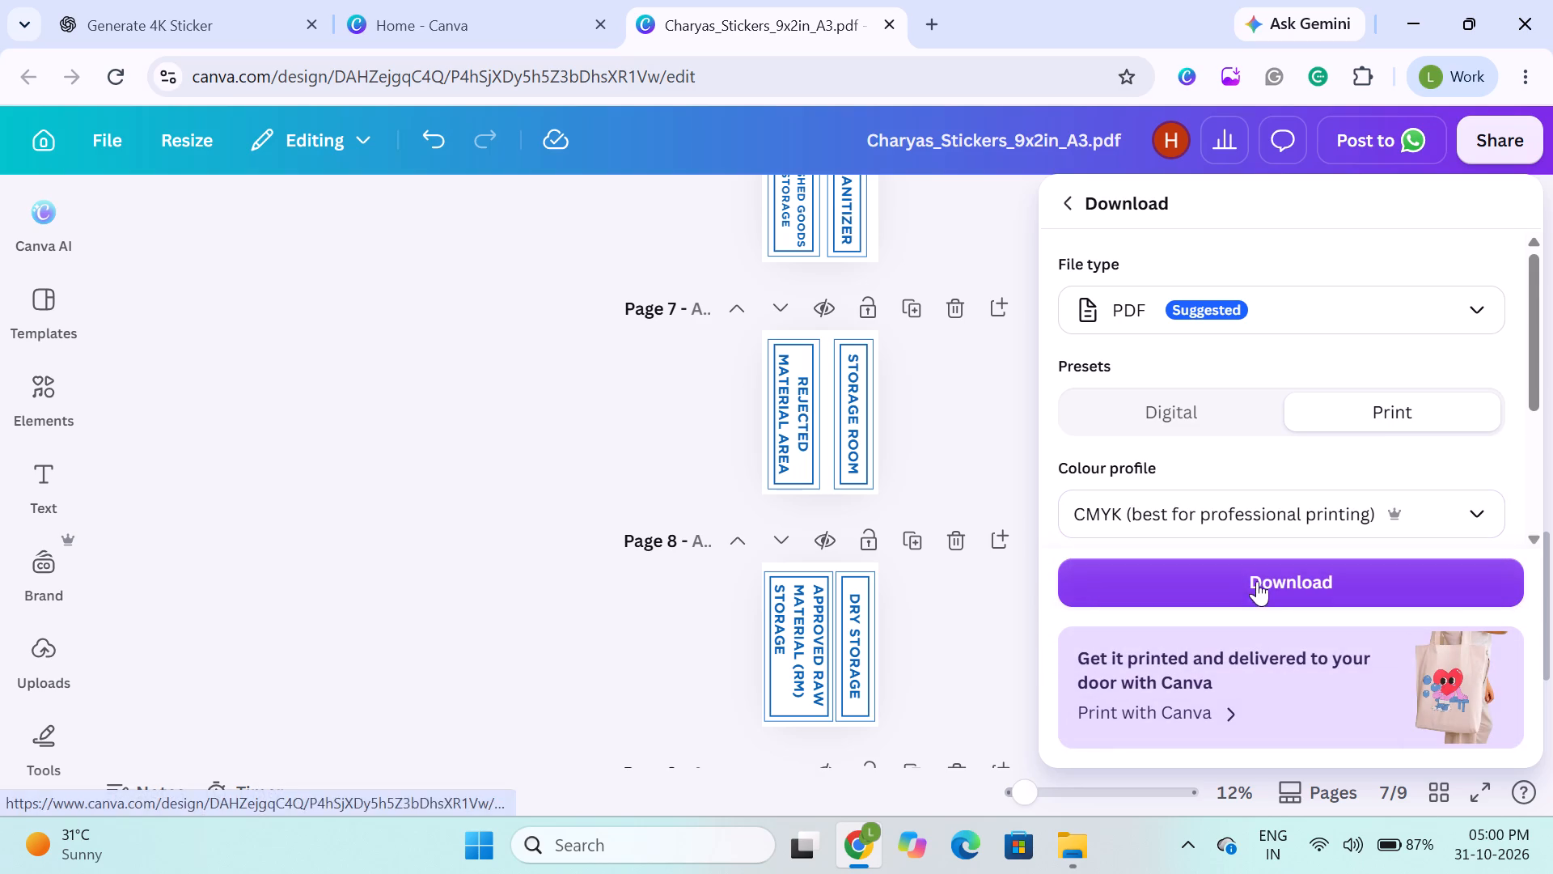
scroll(1242, 454, "down", 3)
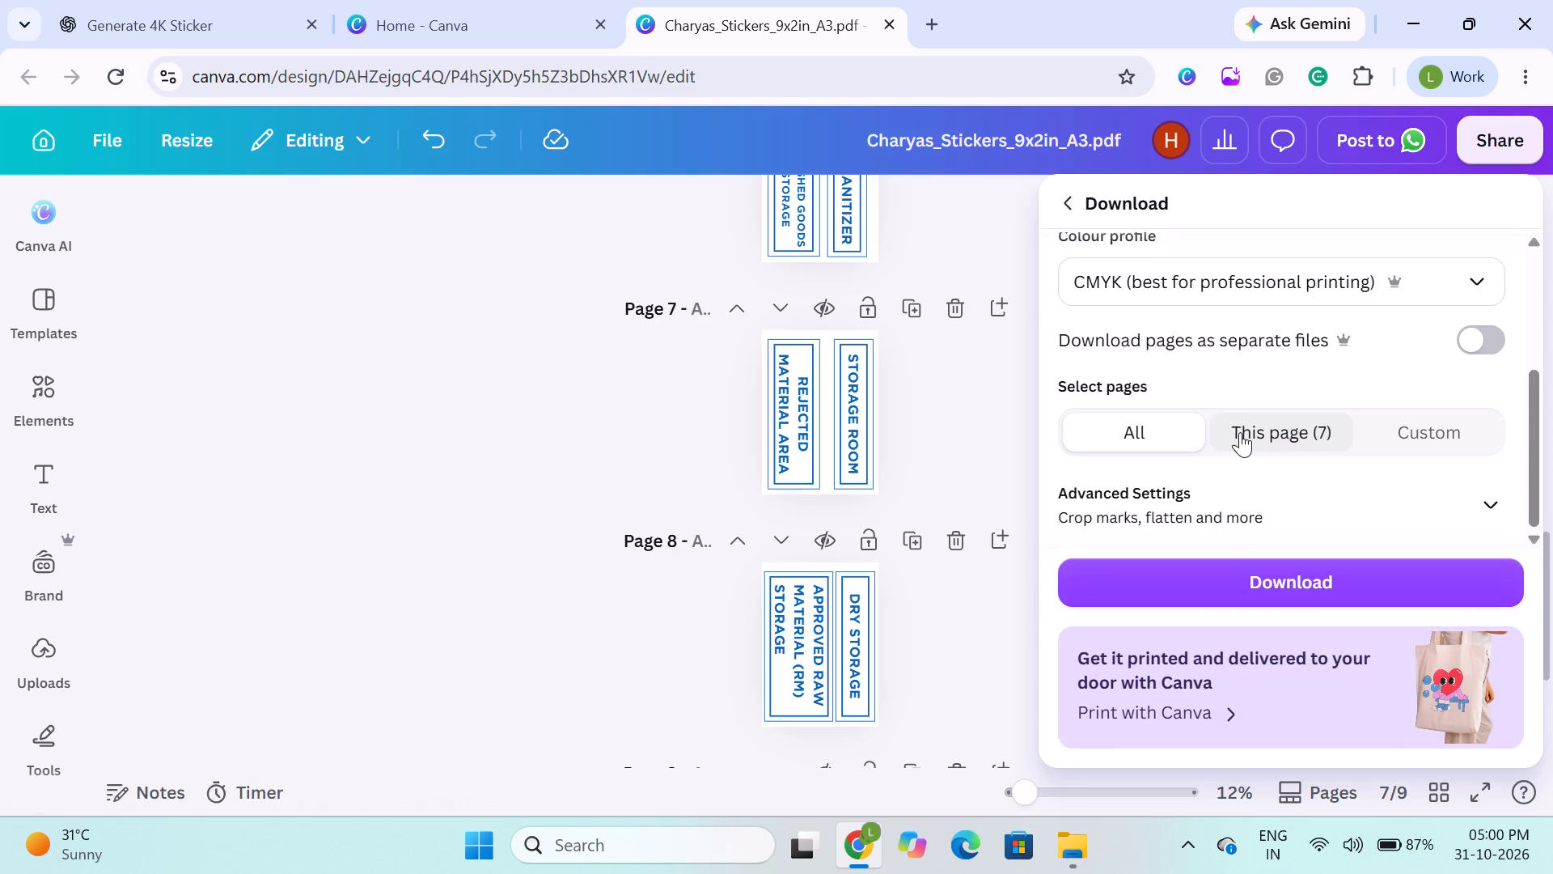
left_click(1228, 577)
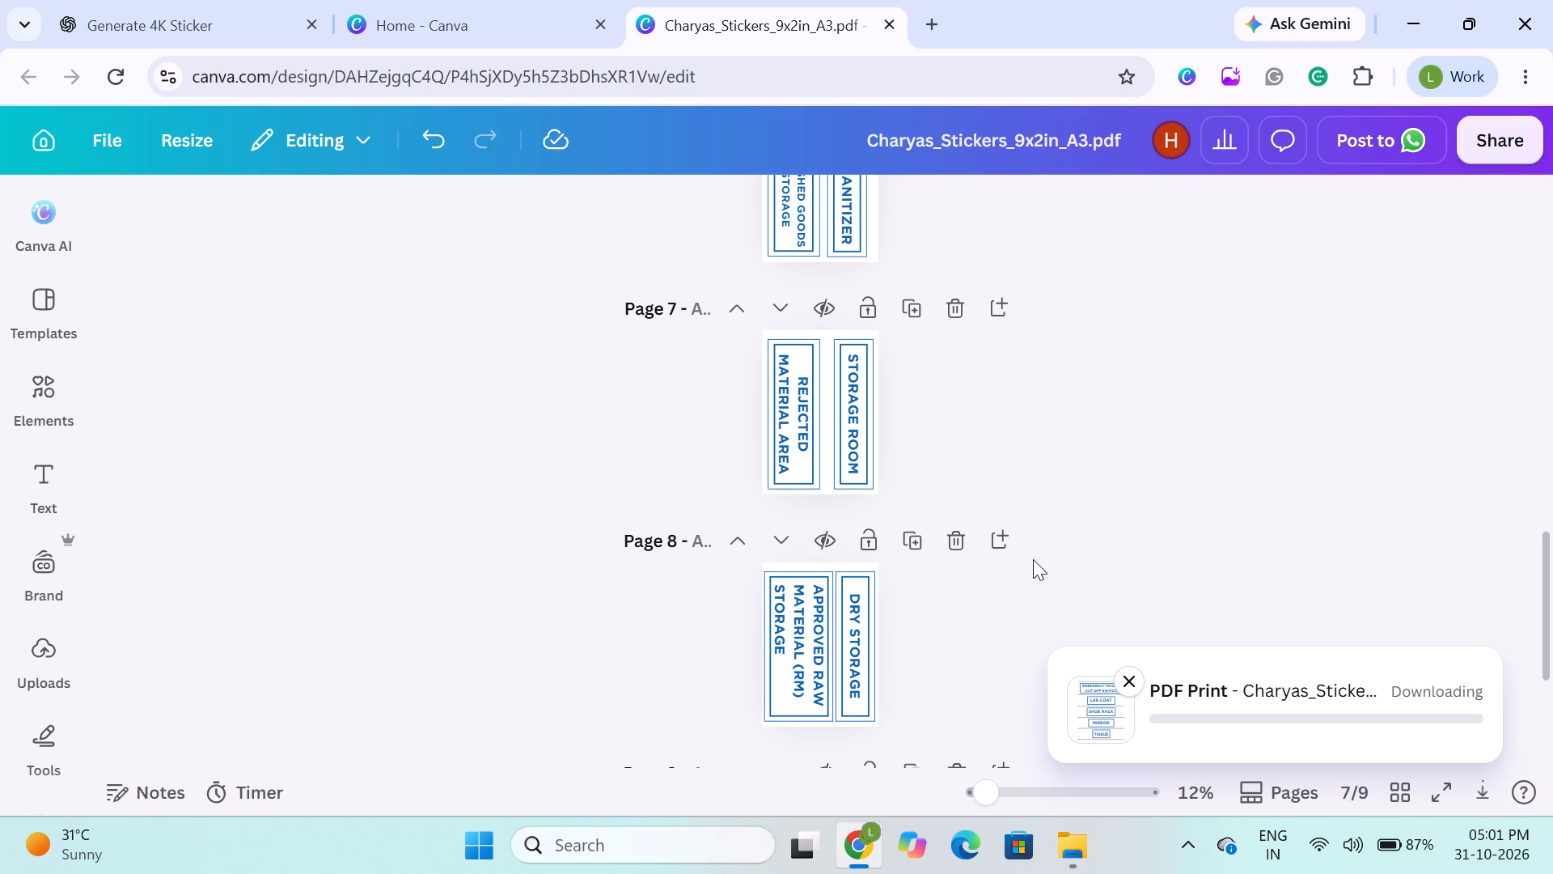
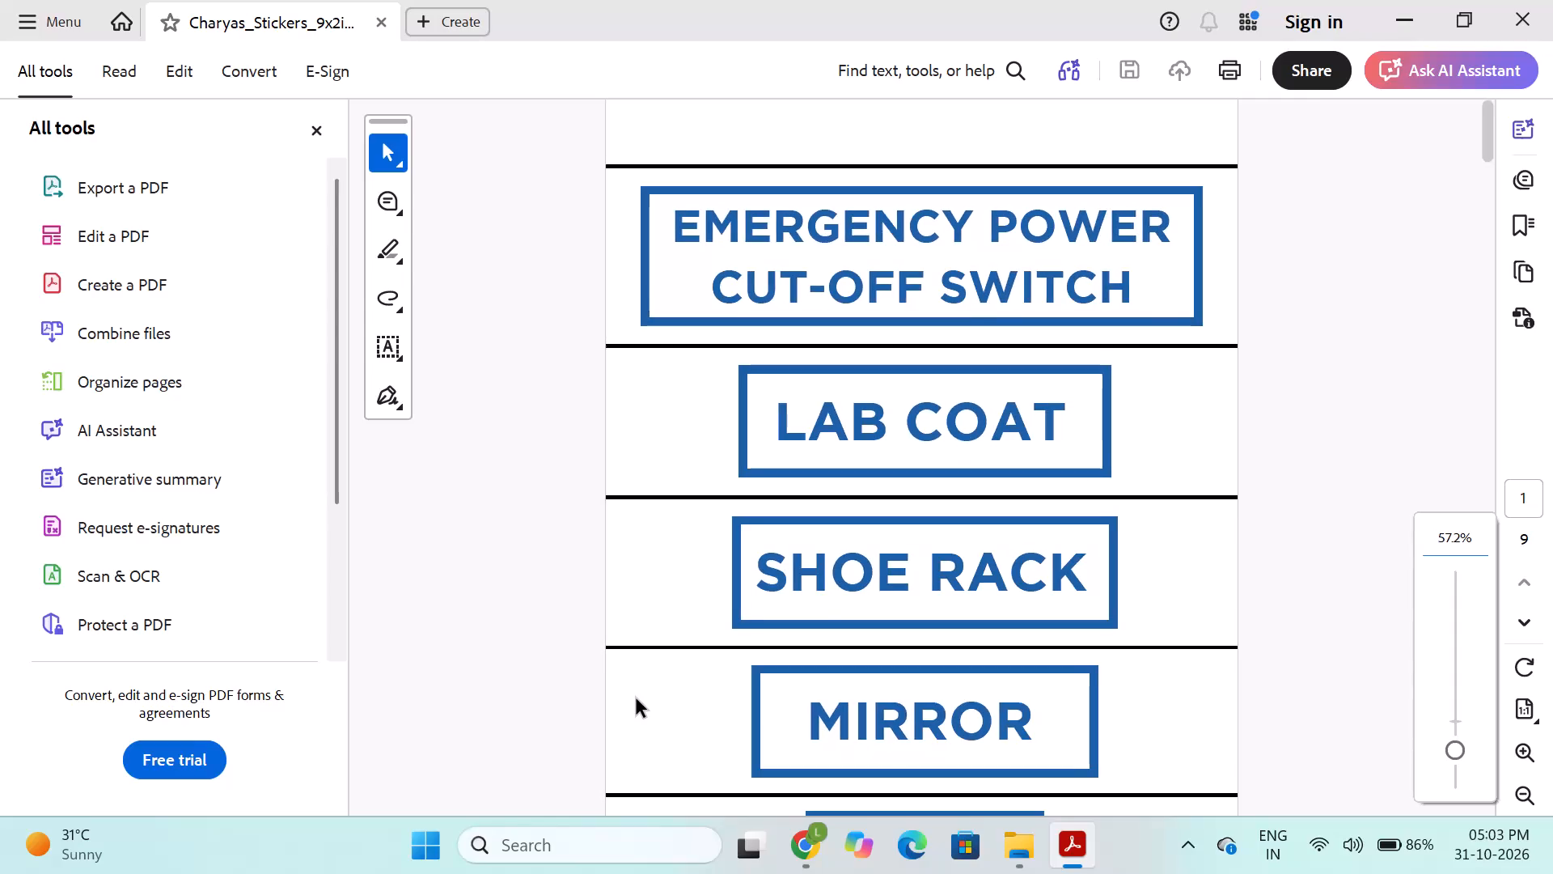
Review the first two sticker pages of the exported Charyas PDF in Acrobat, ending back on page 1.
scroll(733, 566, "down", 6)
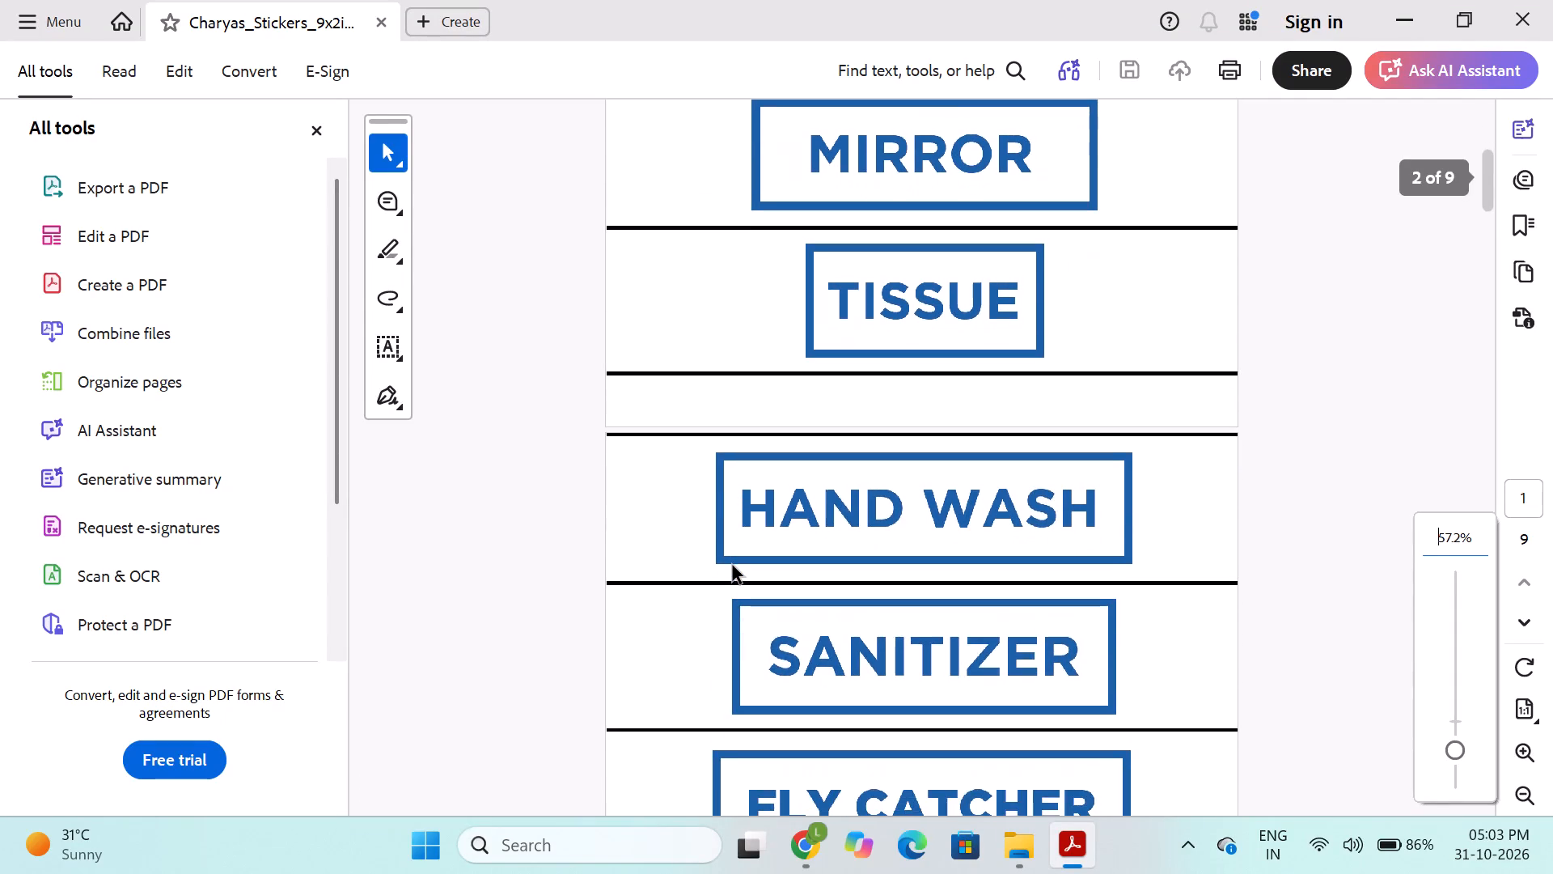
scroll(733, 566, "down", 4)
scroll(733, 566, "down", 1, "ctrl")
scroll(733, 566, "up", 1)
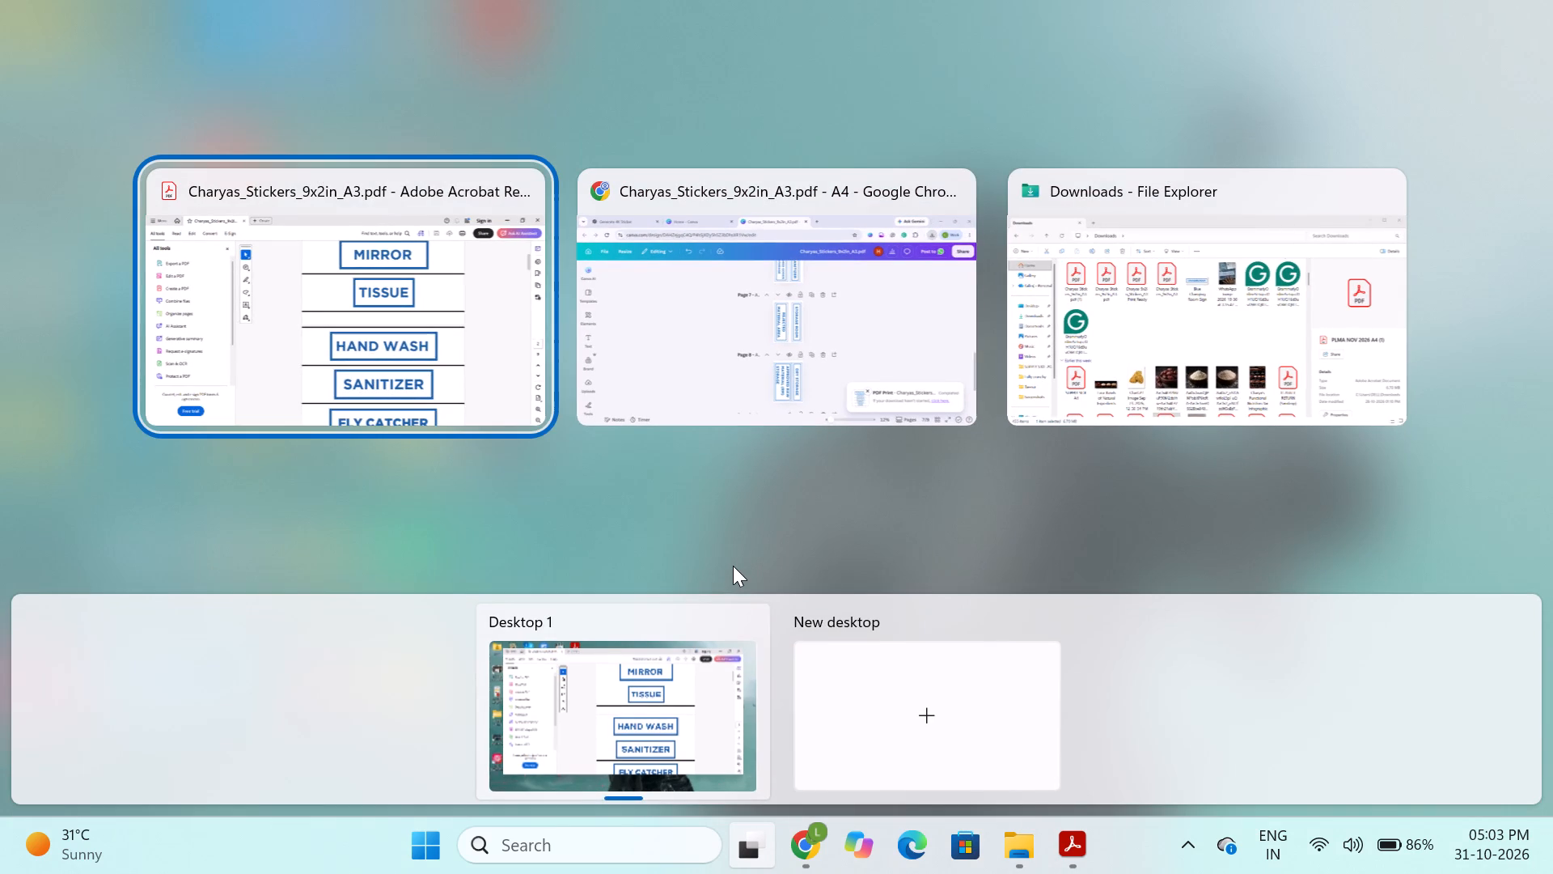
left_click(410, 385)
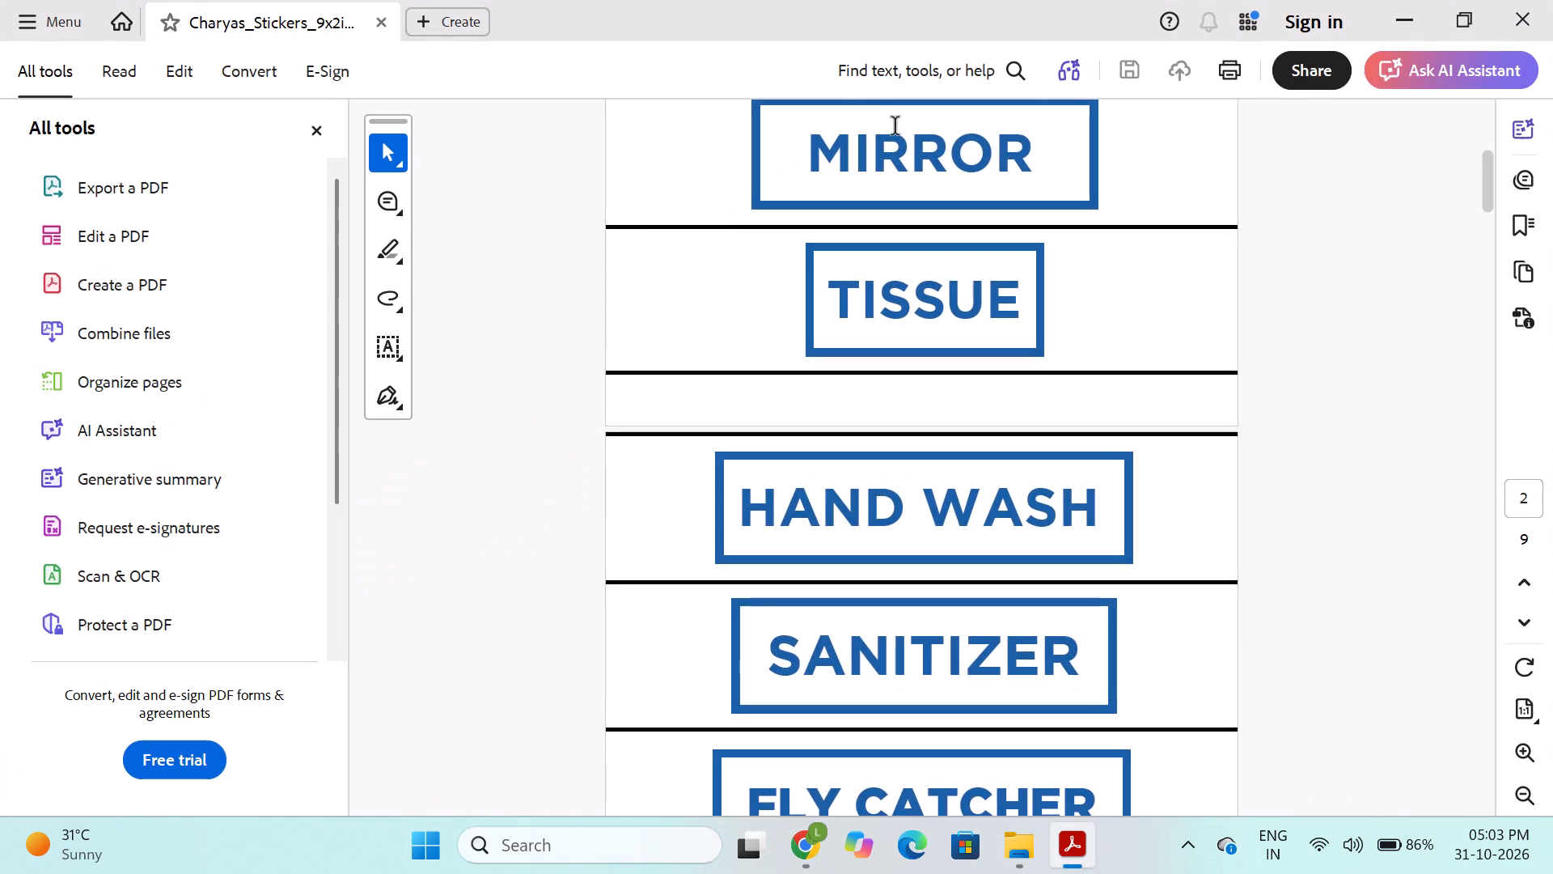
scroll(896, 127, "up", 5)
Start printing the sticker PDF with the page range limited to the current page, page 1.
left_click(1236, 65)
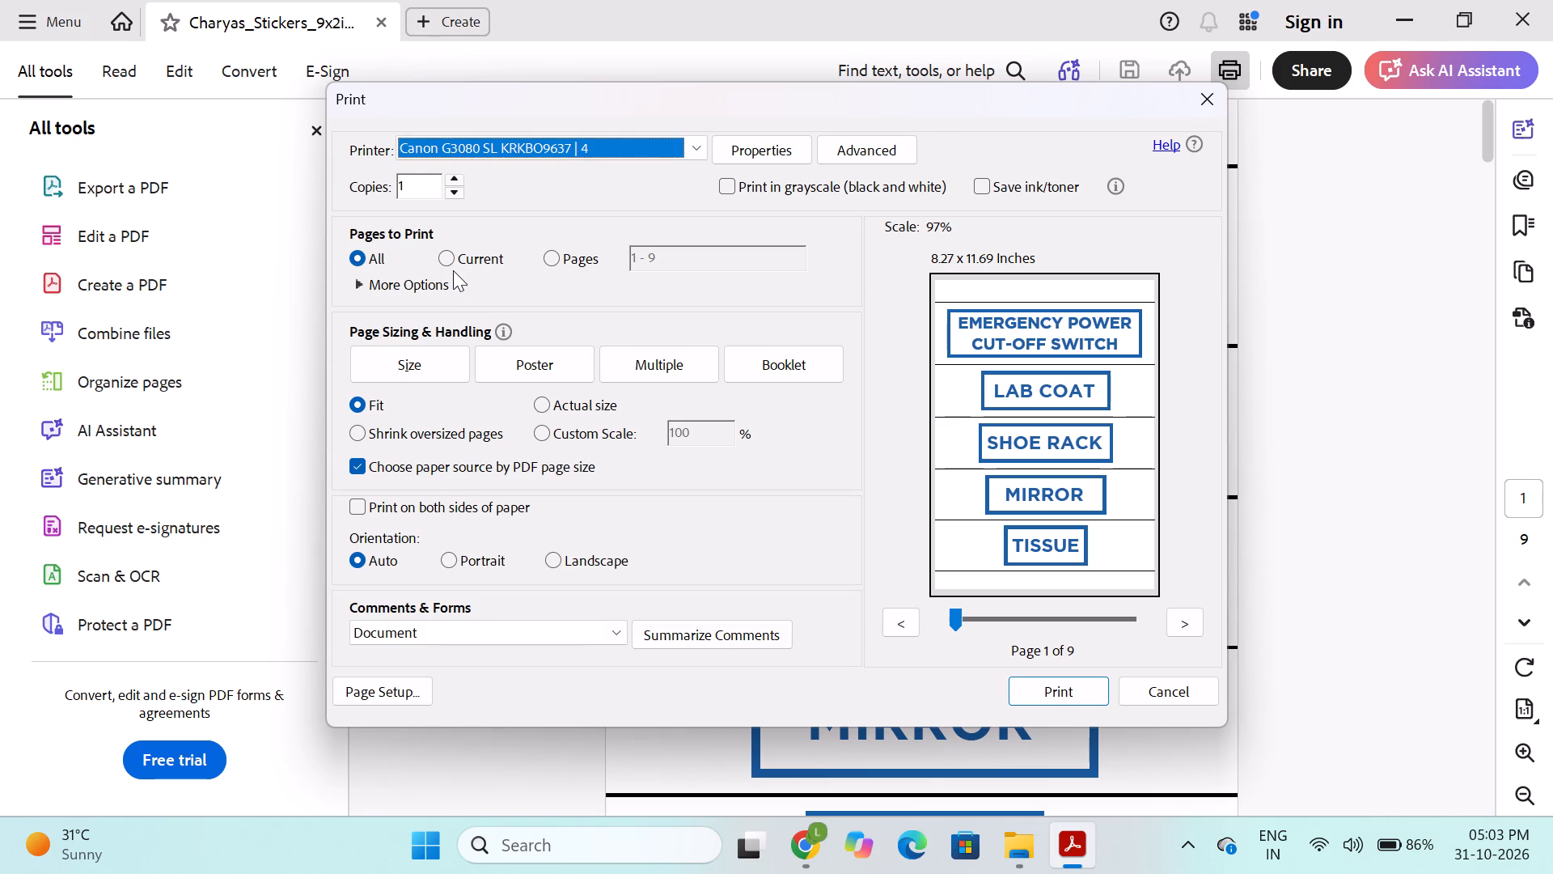
left_click(452, 266)
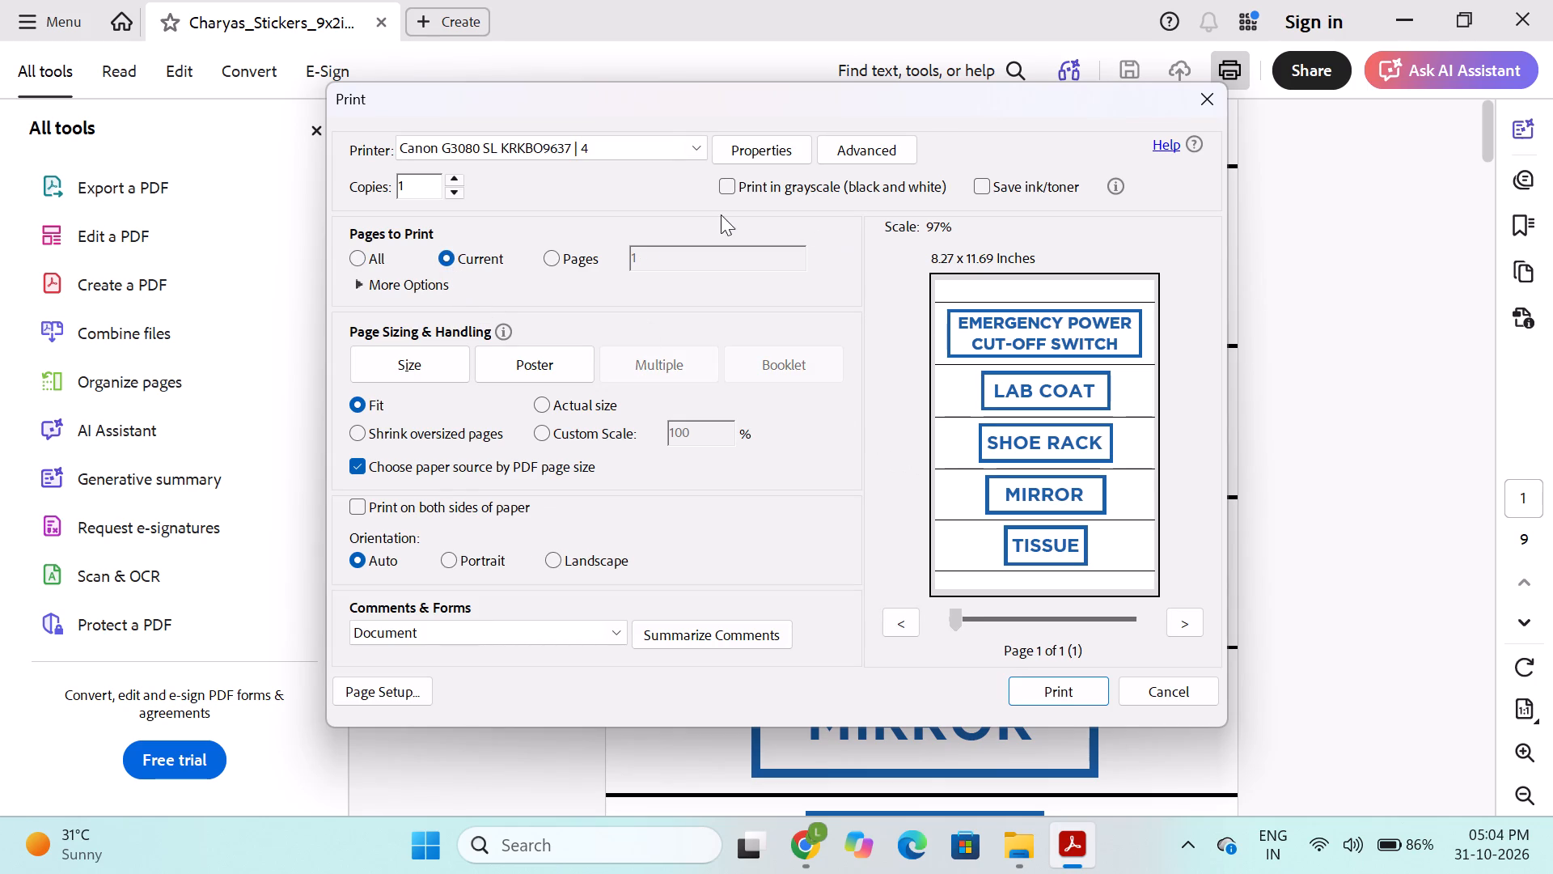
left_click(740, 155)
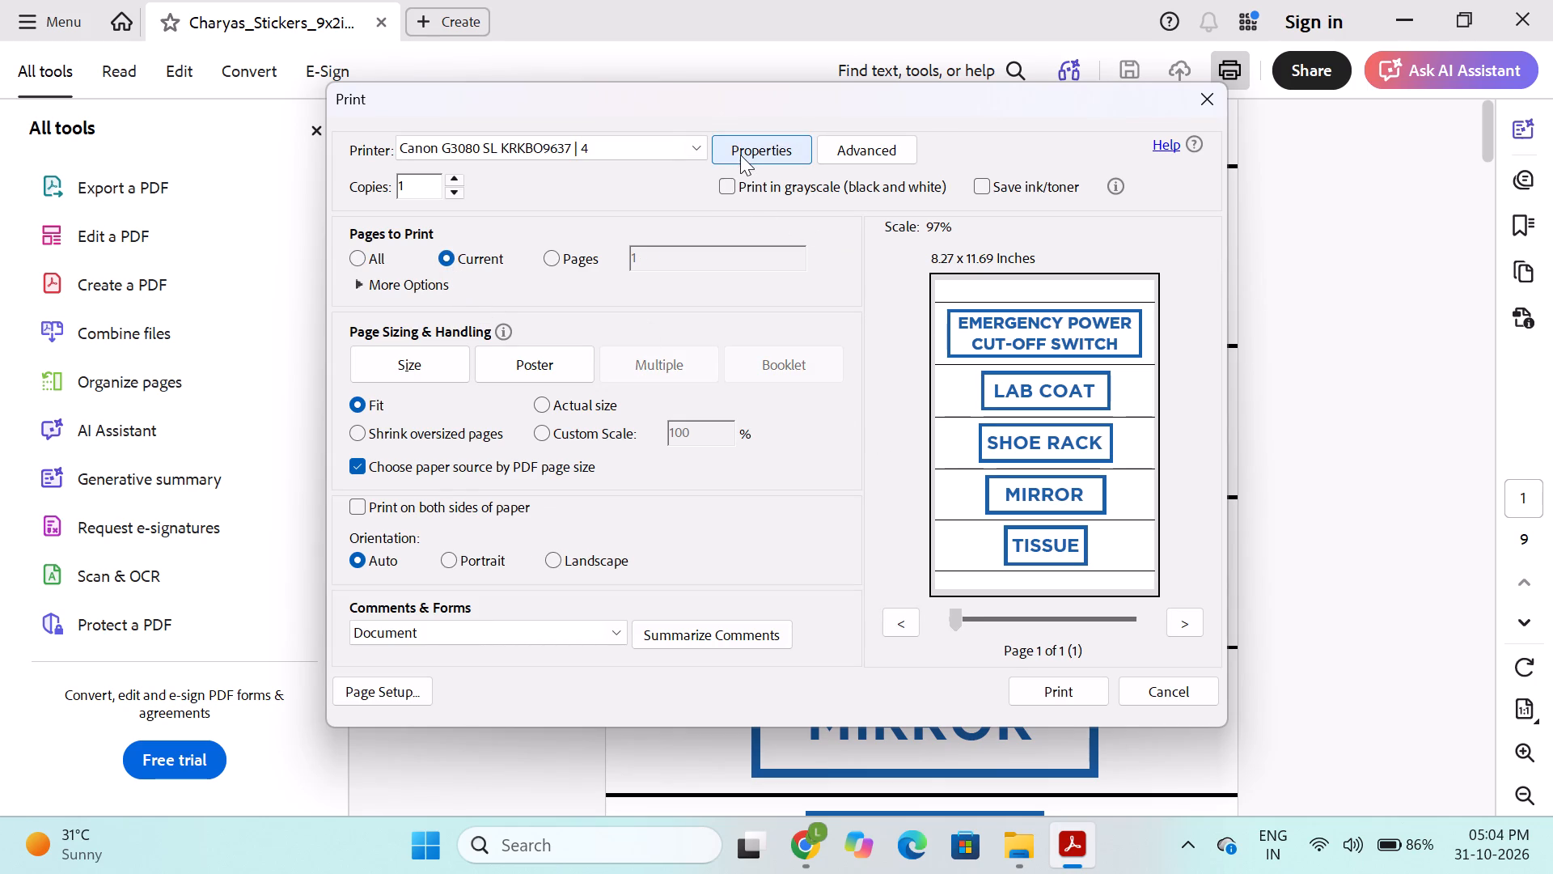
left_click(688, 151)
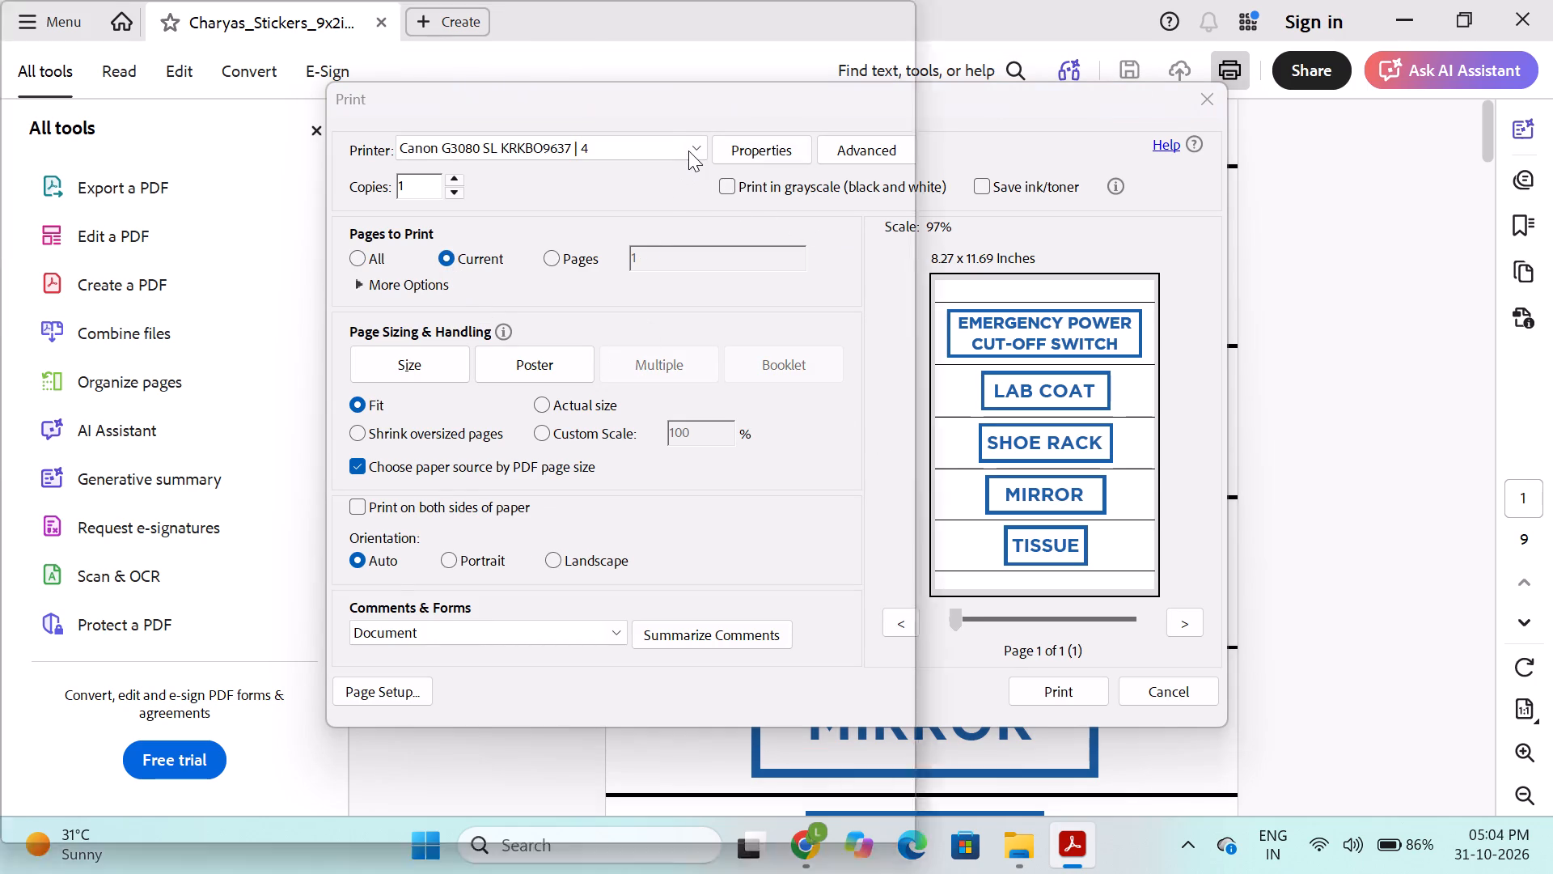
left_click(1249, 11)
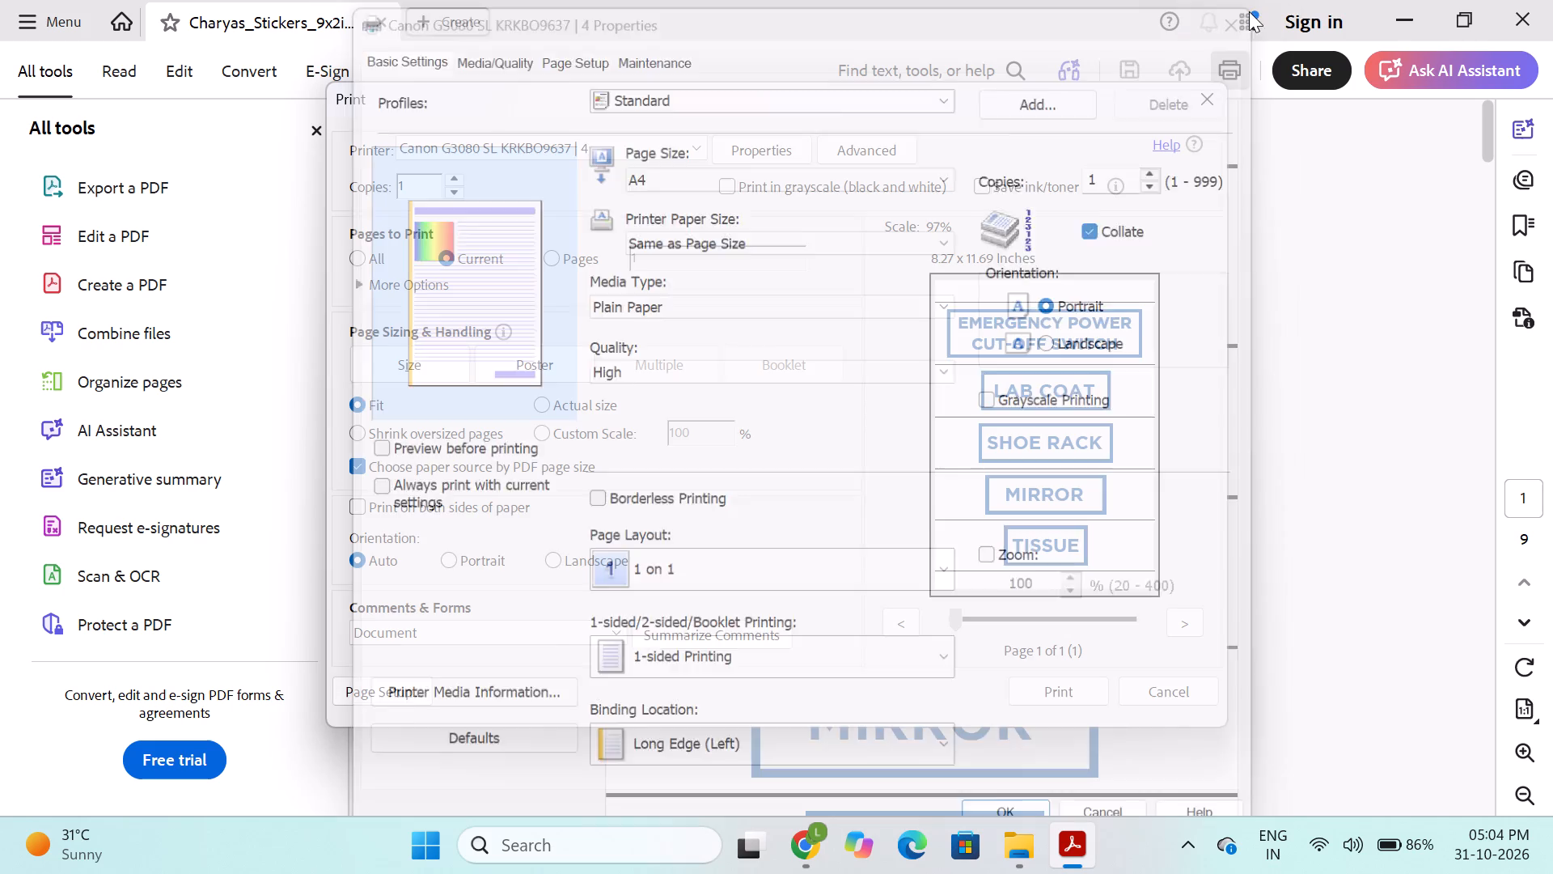
Print page 1 at actual size on the Canon G3080 SL KRKBO9645 | 3 printer, accepting its properties with the Standard profile and A4 size.
left_click(696, 149)
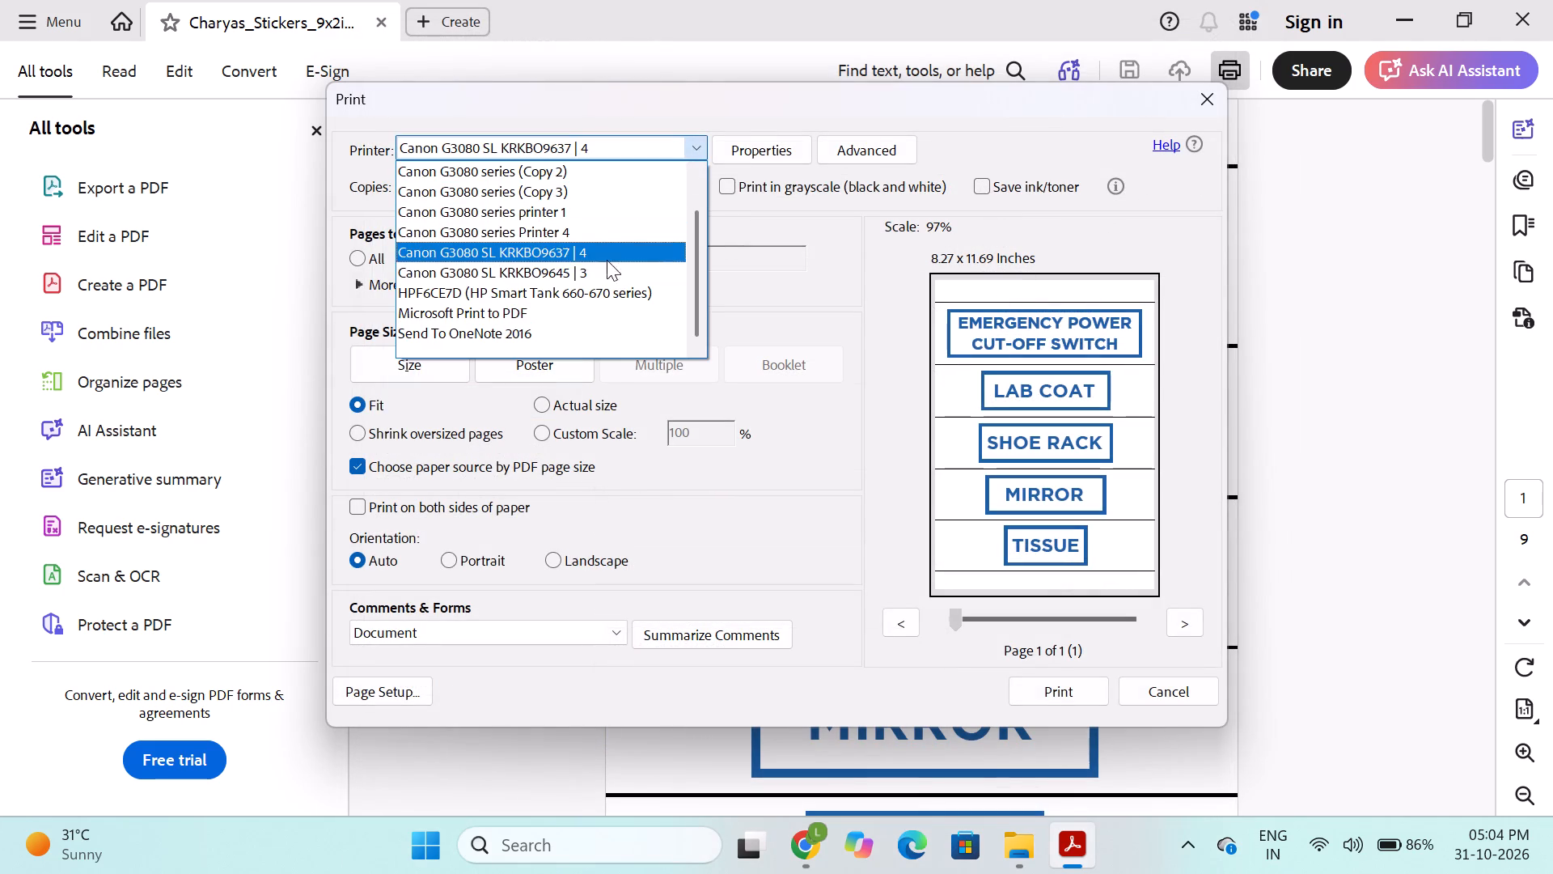
left_click(605, 271)
left_click(662, 106)
left_click(662, 106)
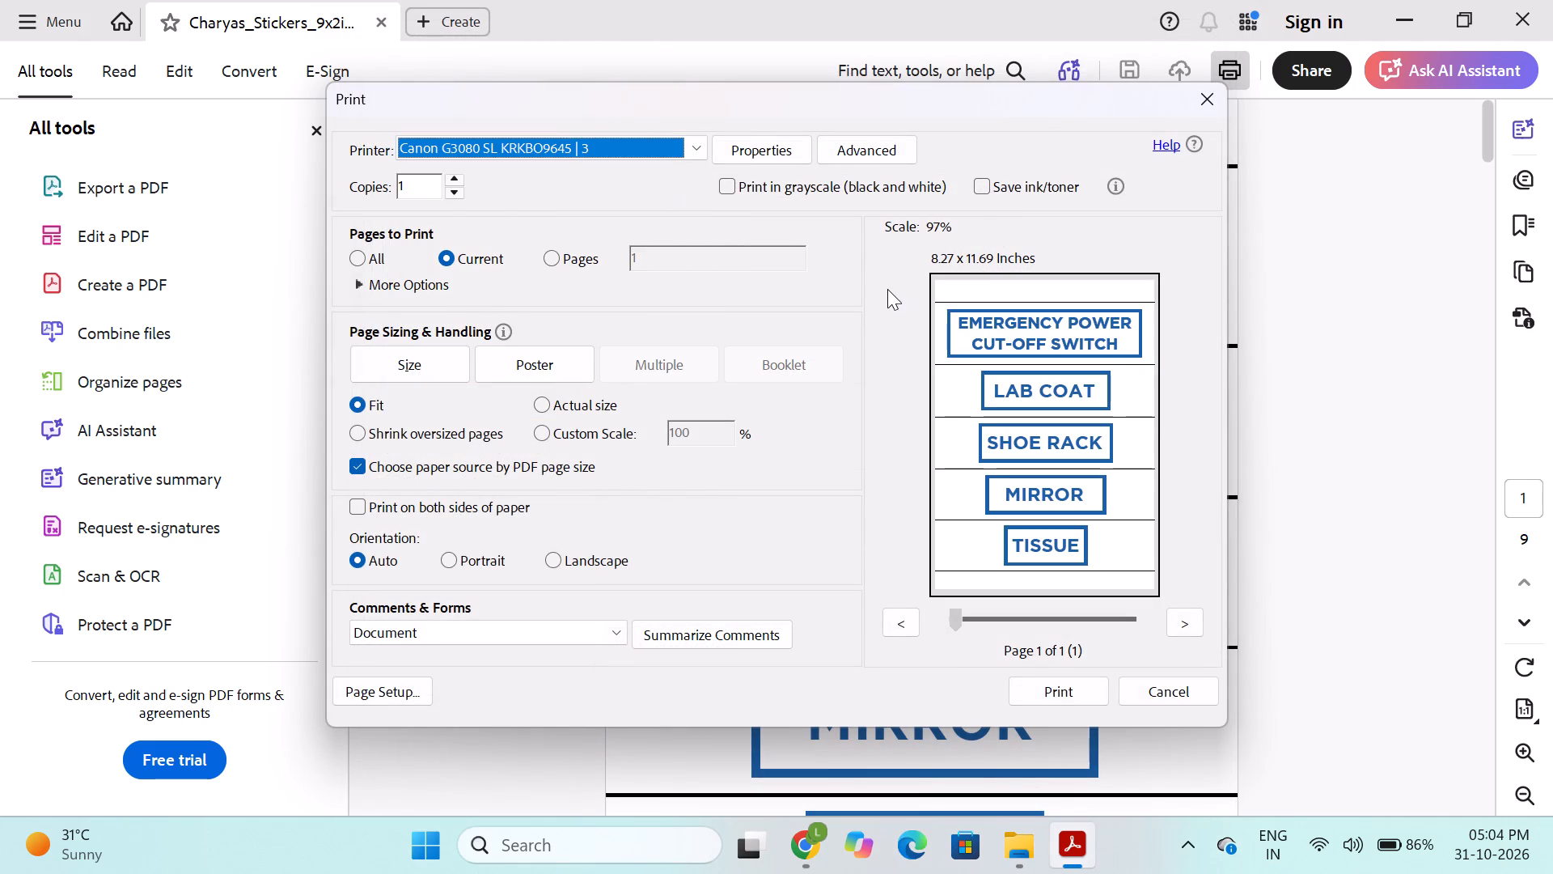
left_click(743, 140)
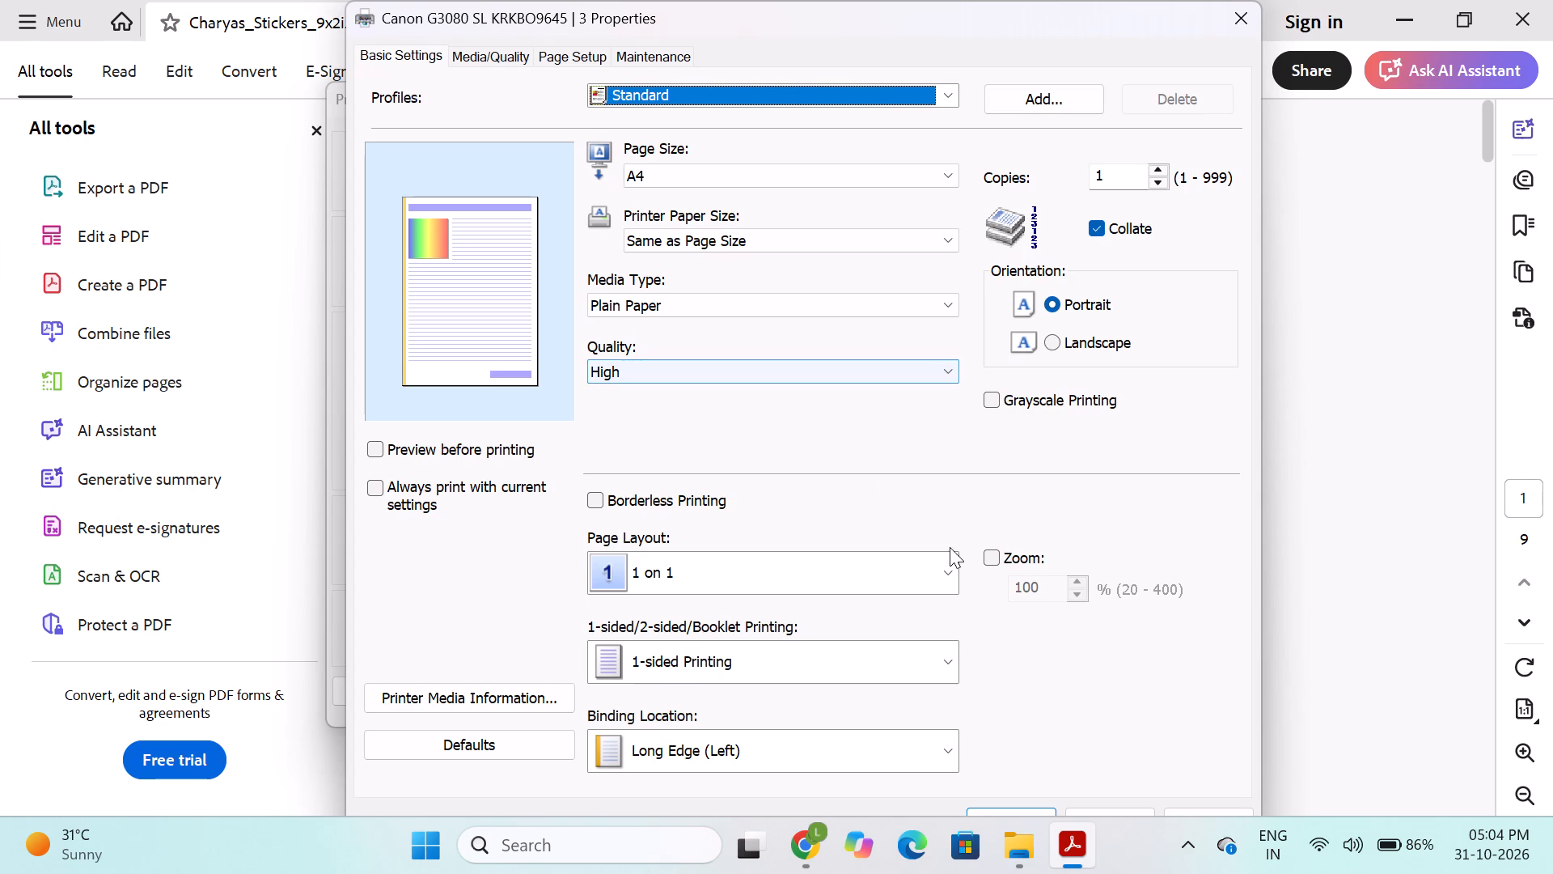
left_click(997, 812)
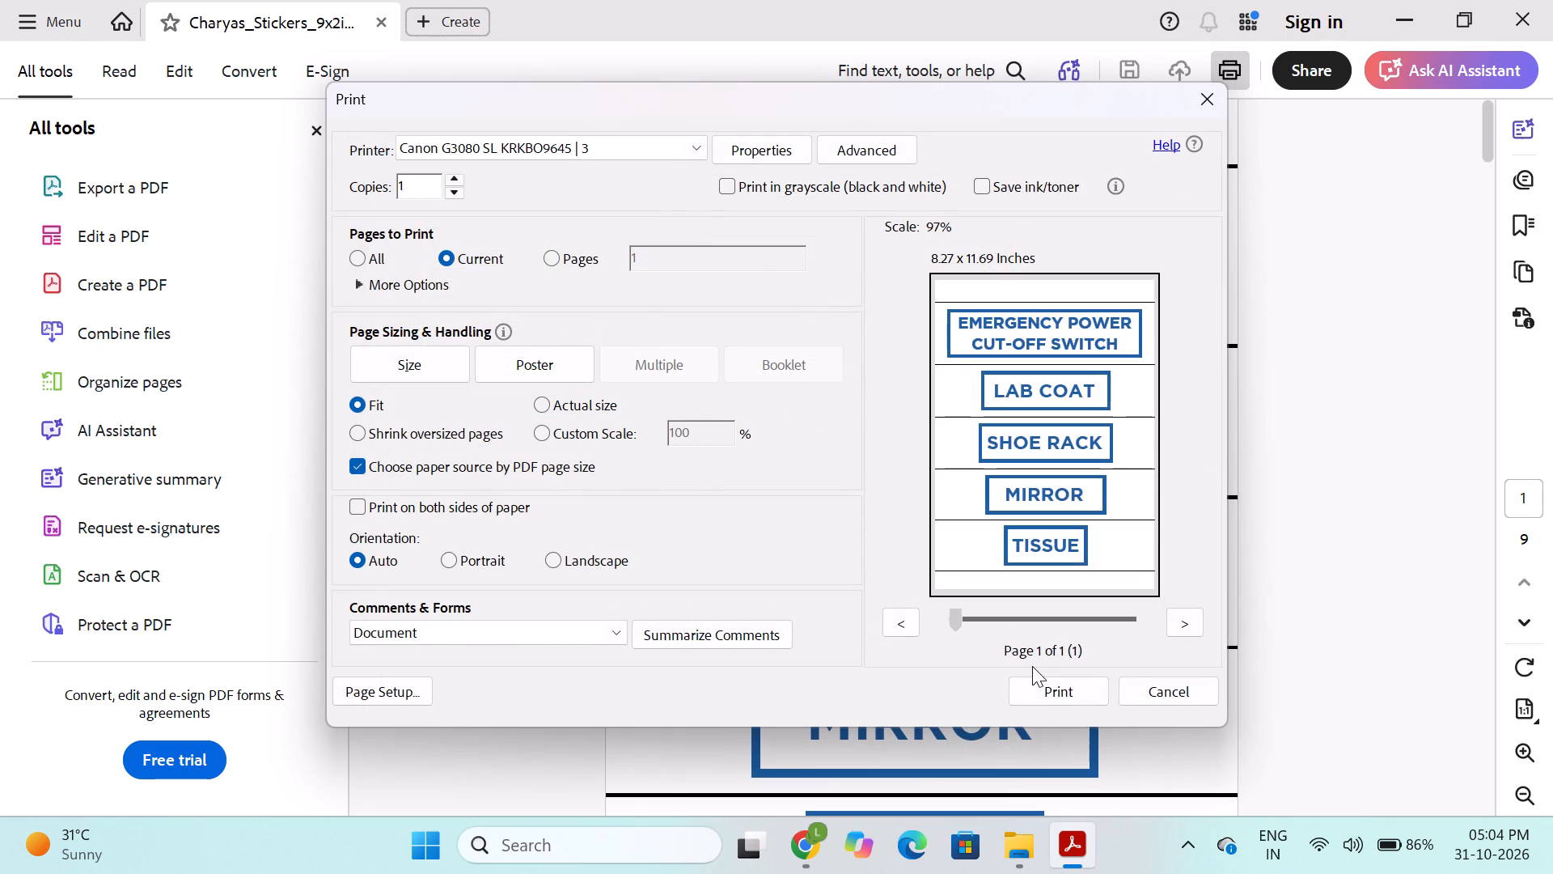
left_click(549, 410)
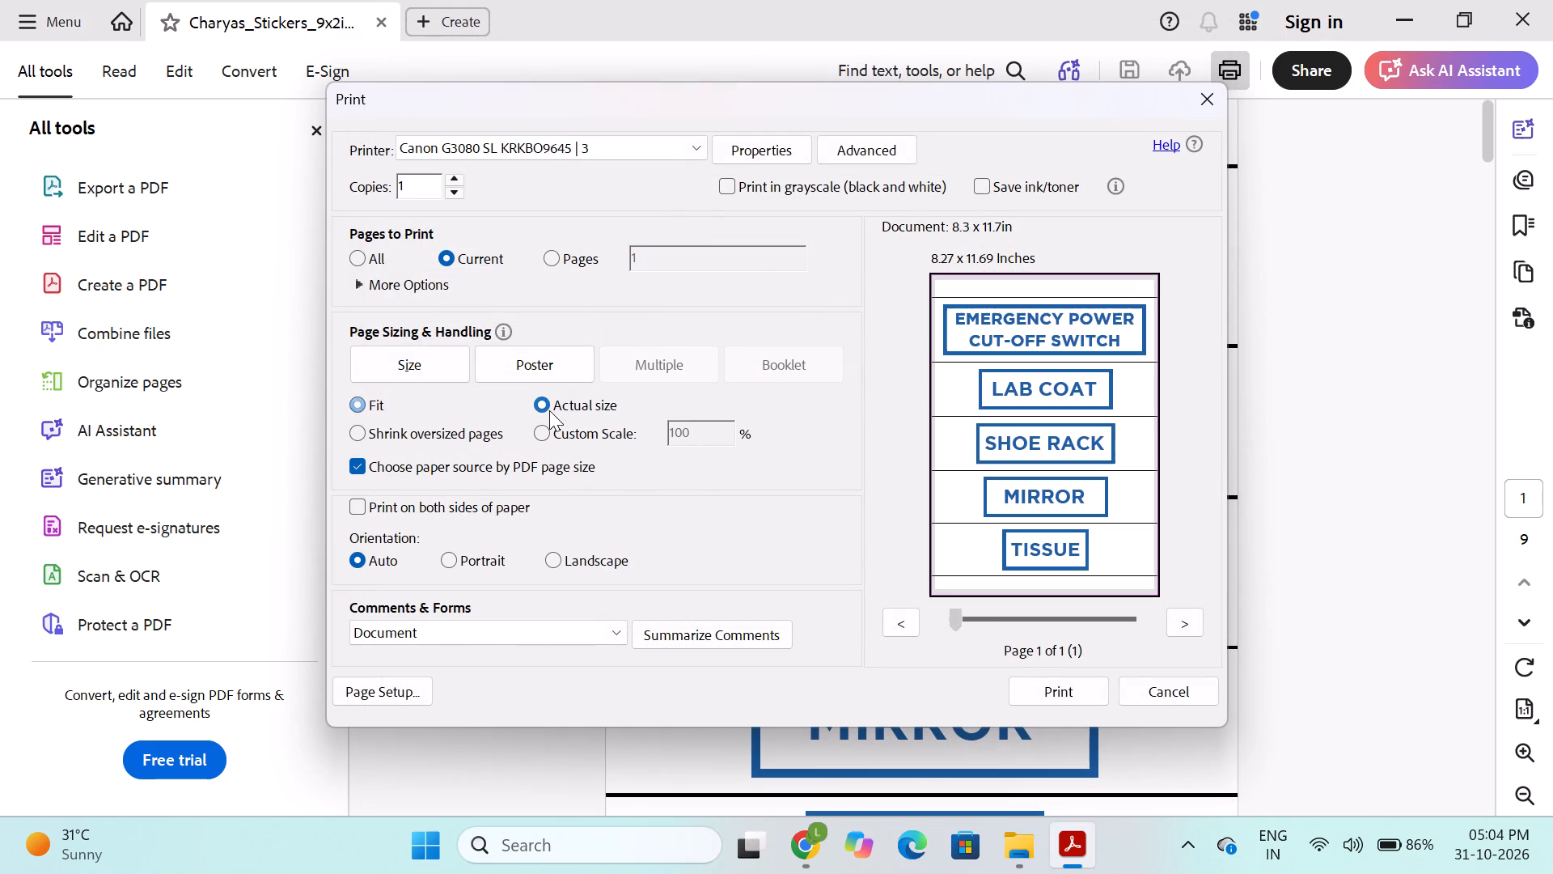
left_click(1034, 696)
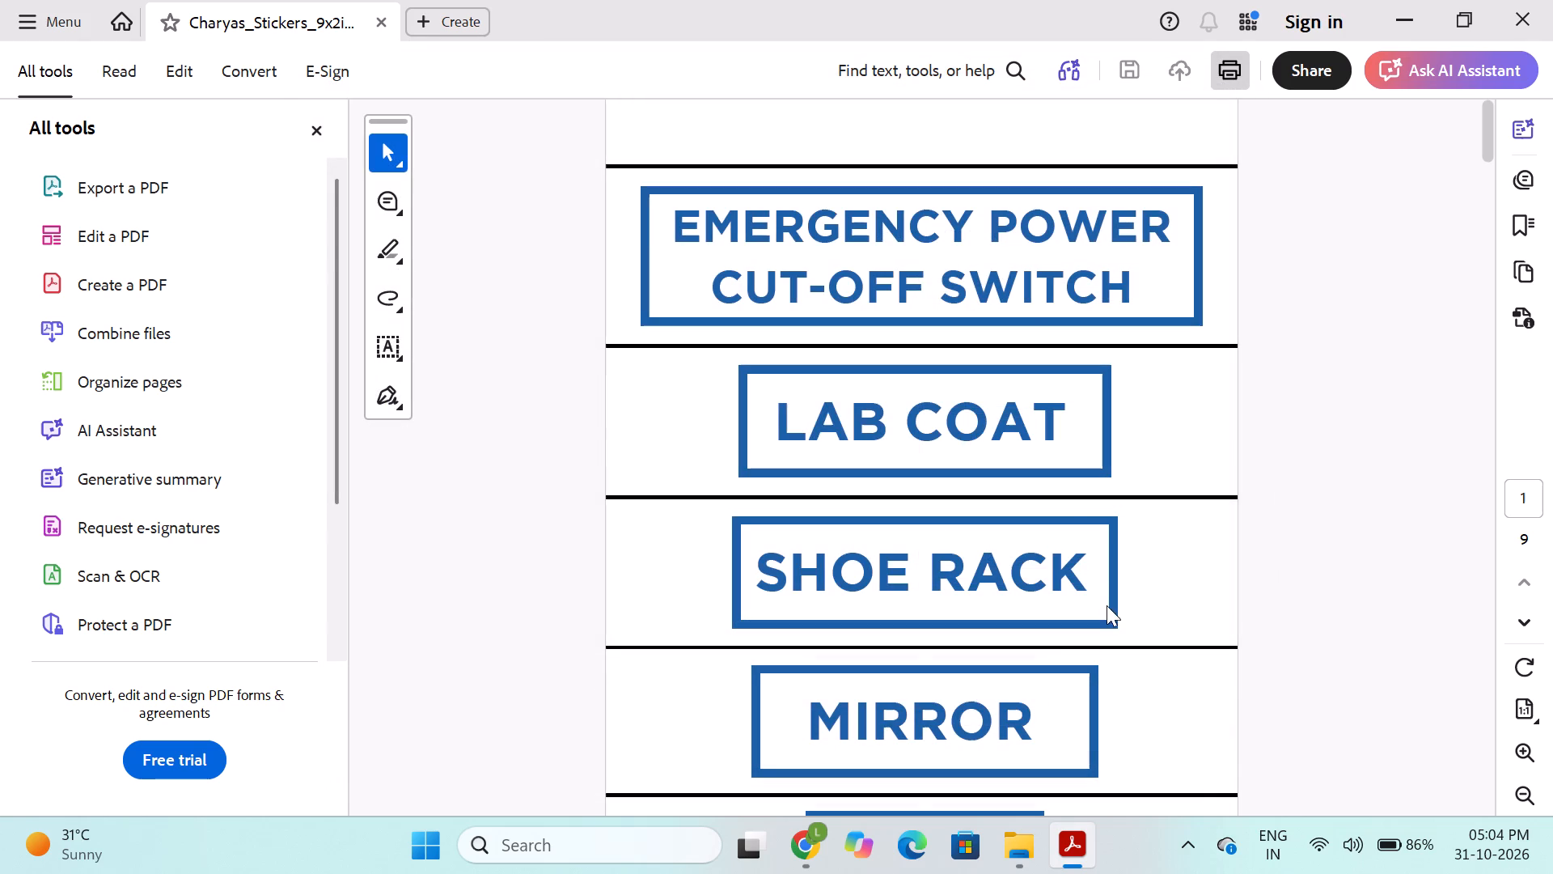
Review the sticker labels from page 1 down to the Fly Catcher and Pre-Processing Area labels on page 2.
scroll(1107, 605, "down", 5)
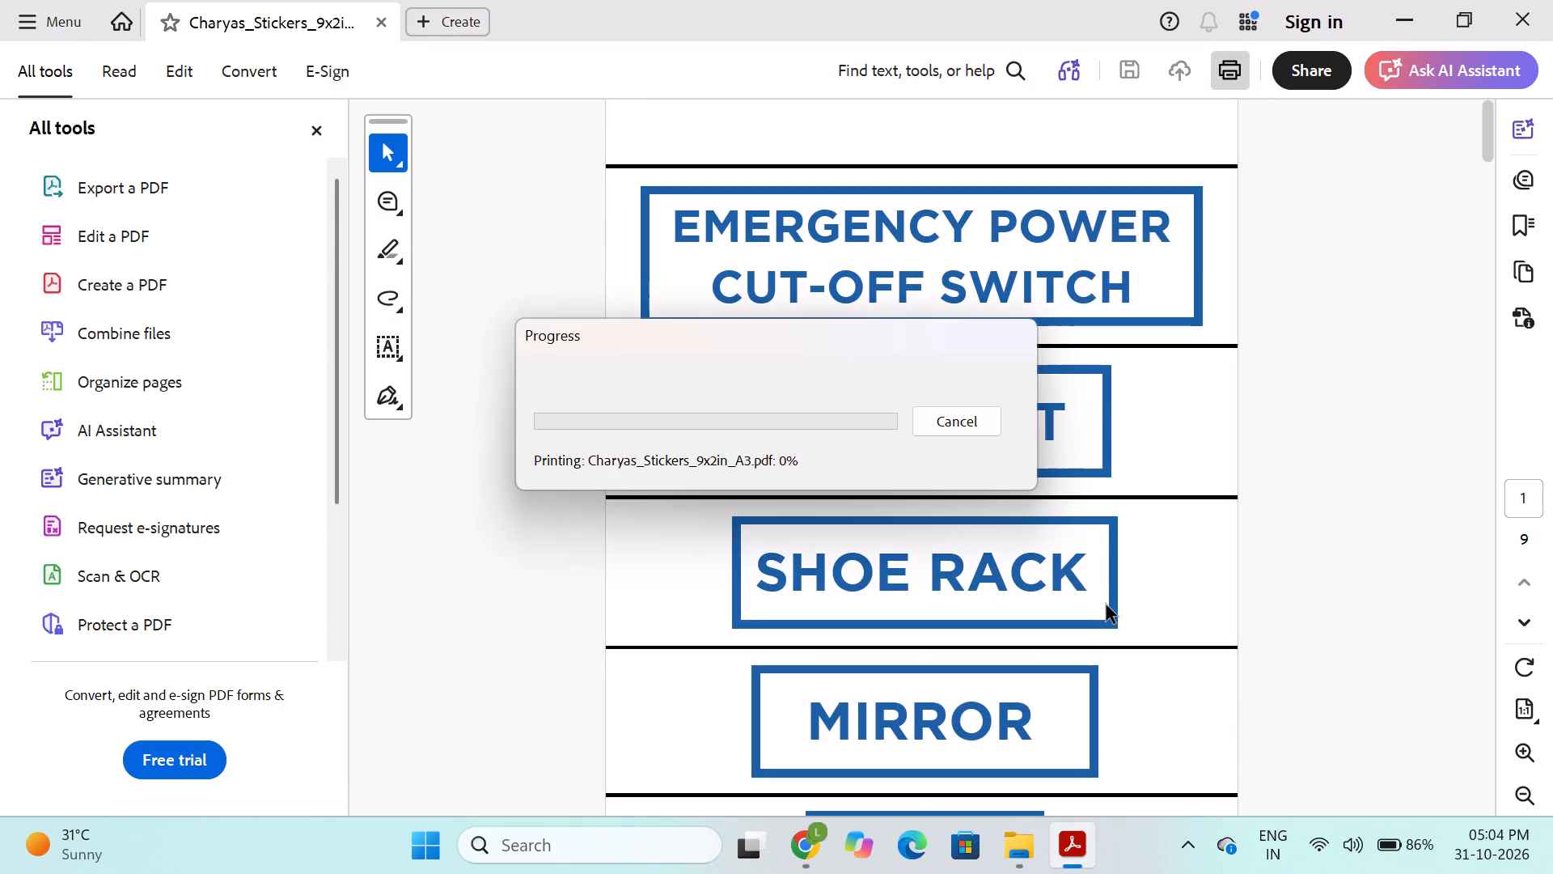
scroll(1107, 605, "down", 3)
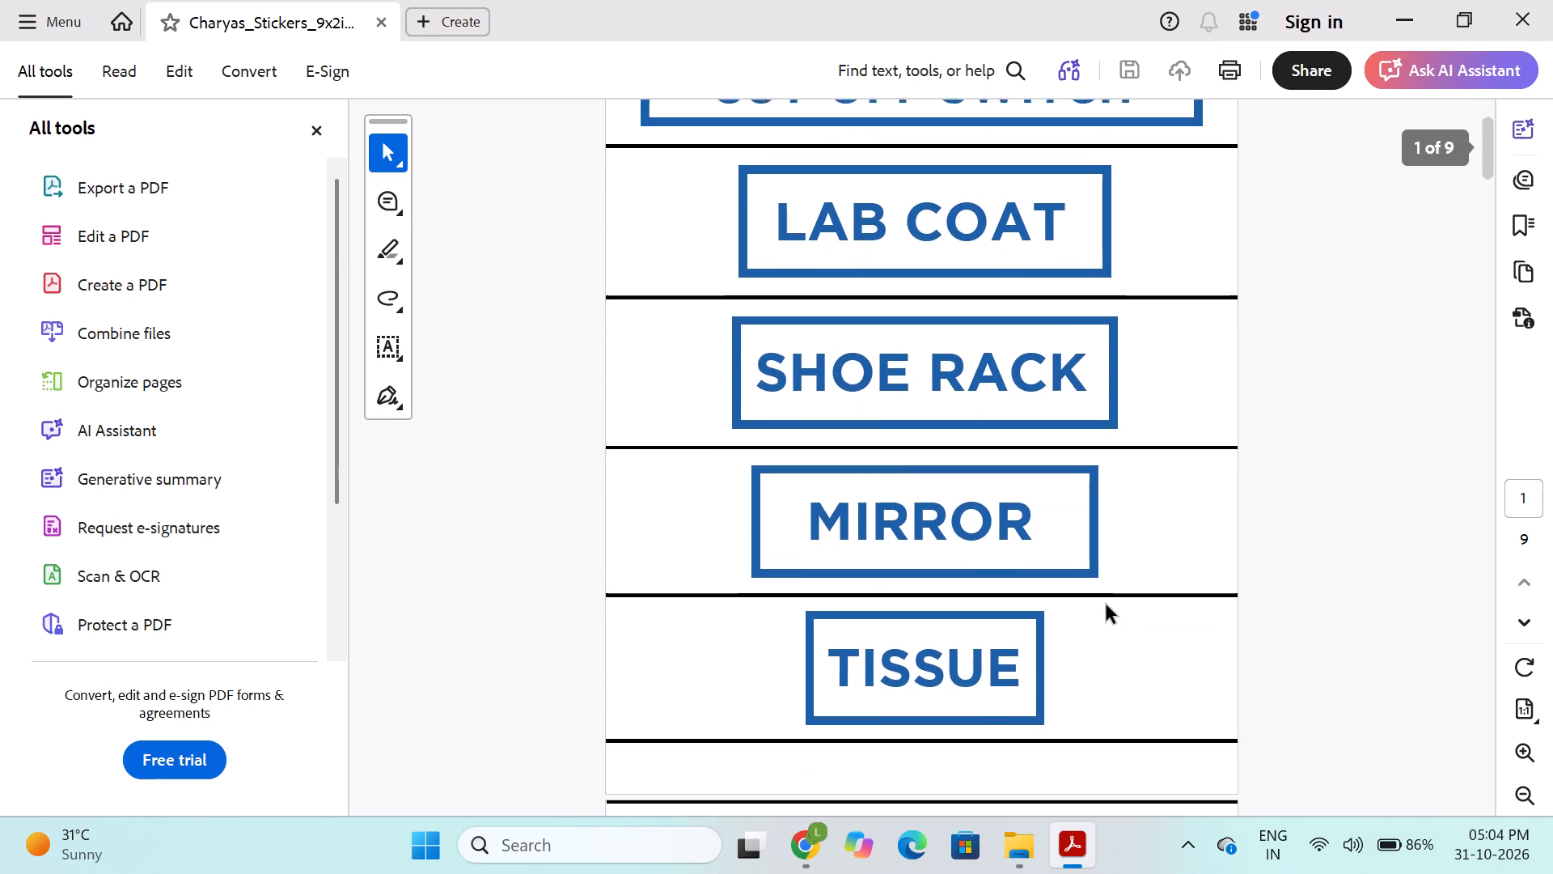
scroll(1107, 605, "down", 3)
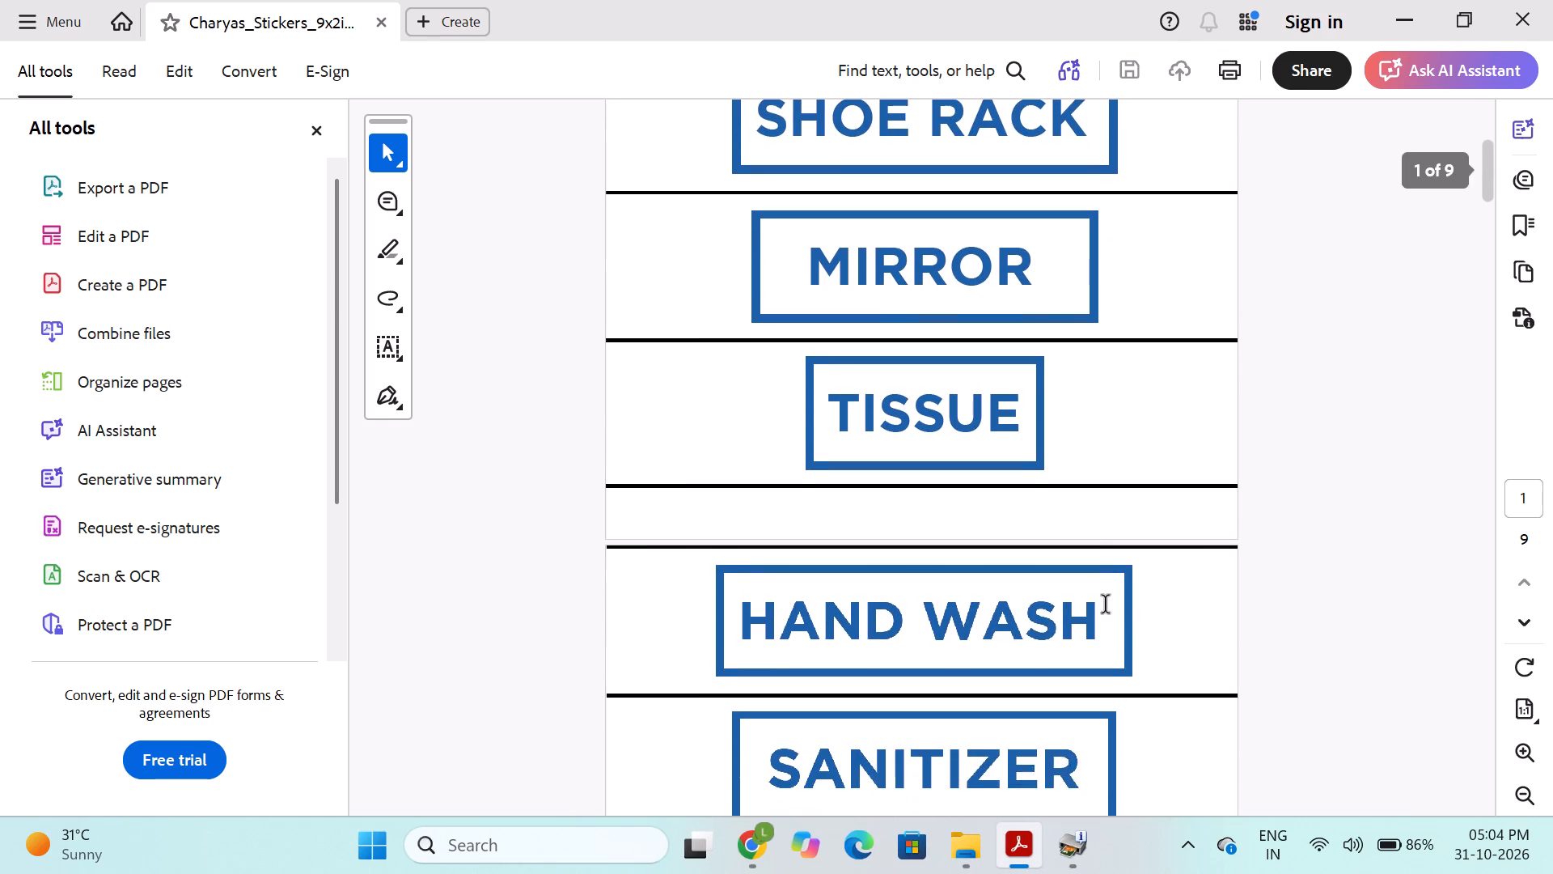
scroll(1107, 605, "down", 2)
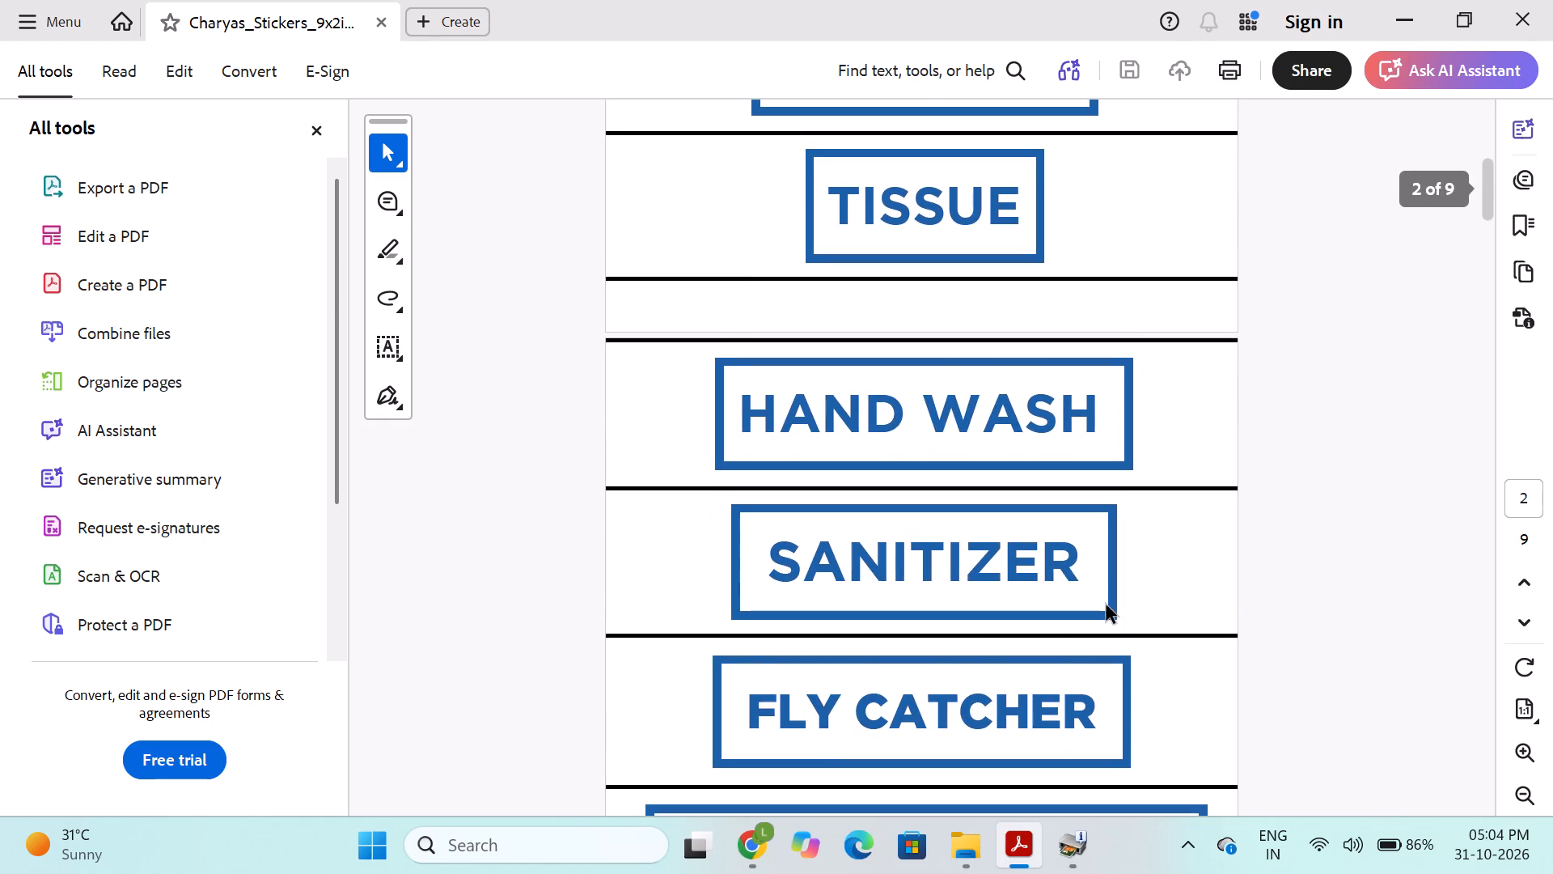
scroll(1107, 605, "down", 1)
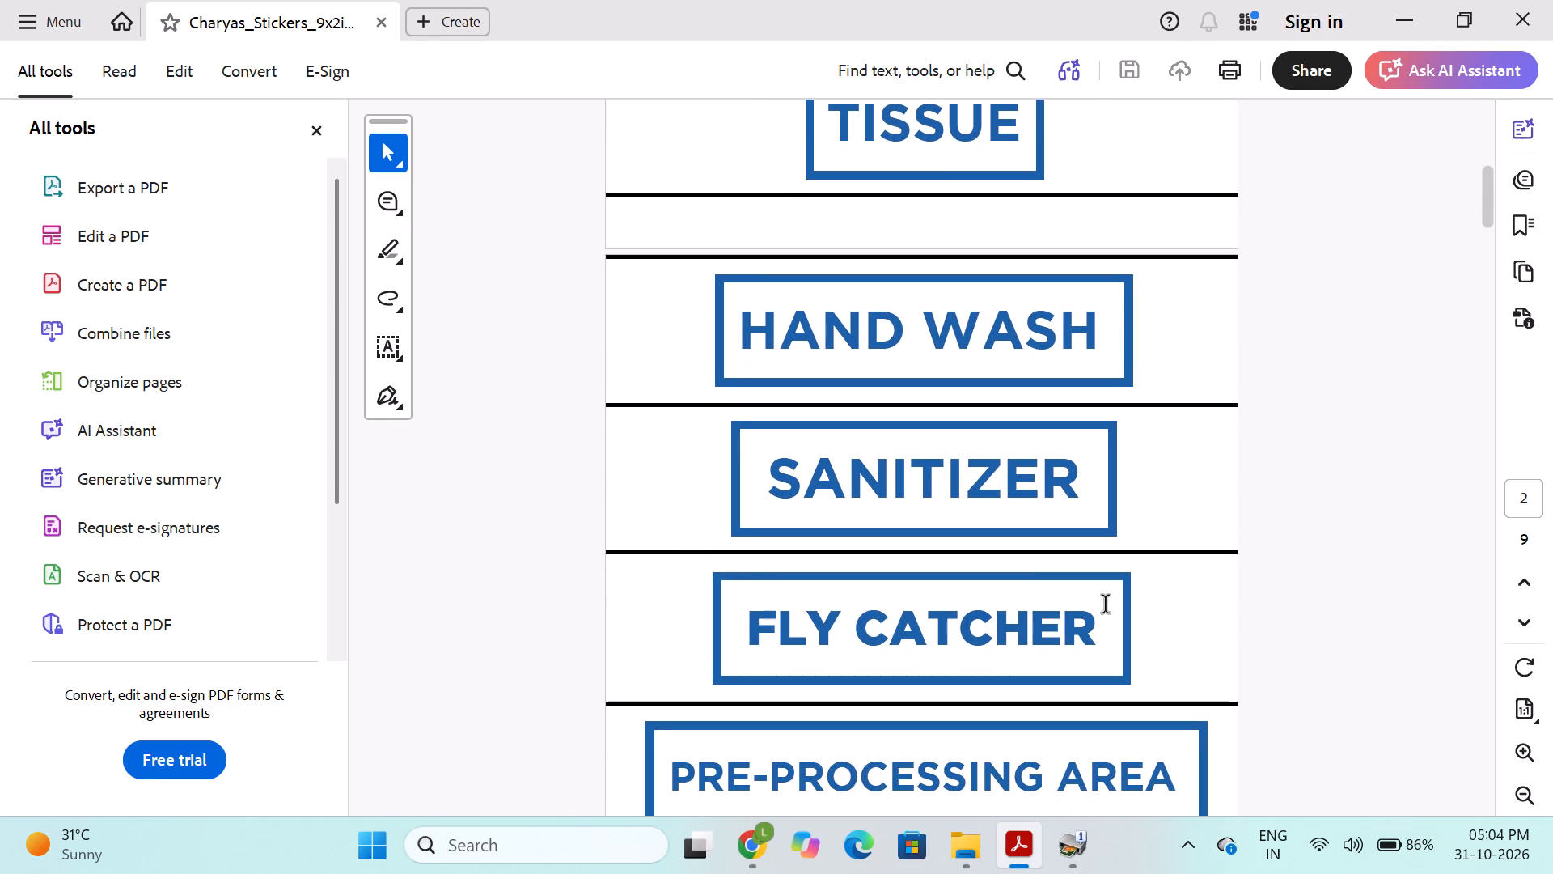
Switch to the printer's status window to check the print job.
left_click(1055, 859)
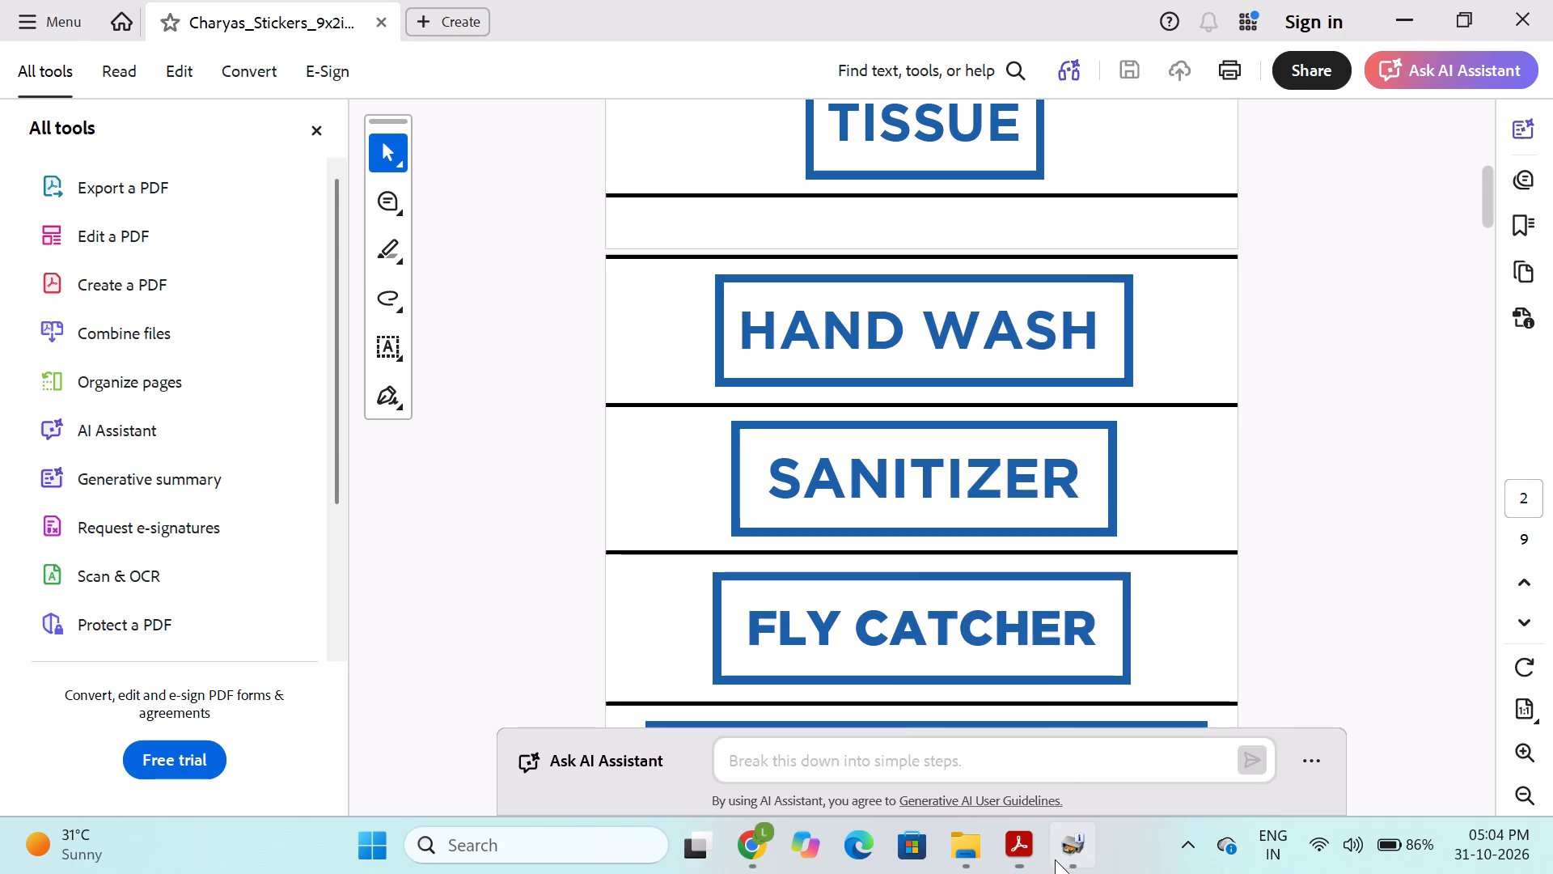
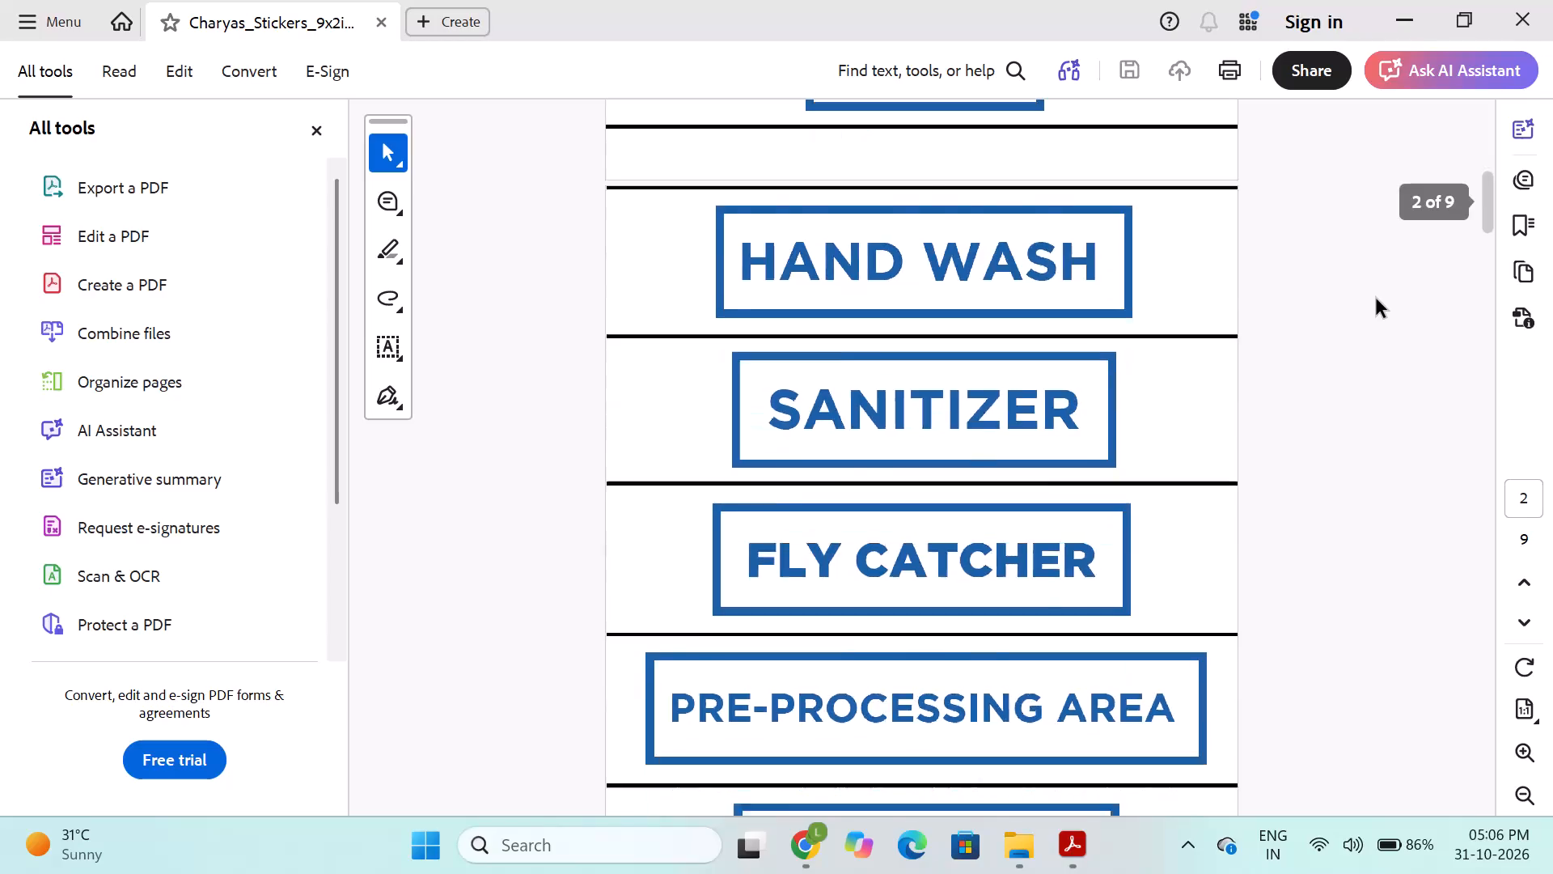
Review the sticker labels on pages 2 to 4, from Hand Wash down to the Emergency Power Cut-Off Switch and Changing Room labels.
scroll(1377, 299, "down", 2)
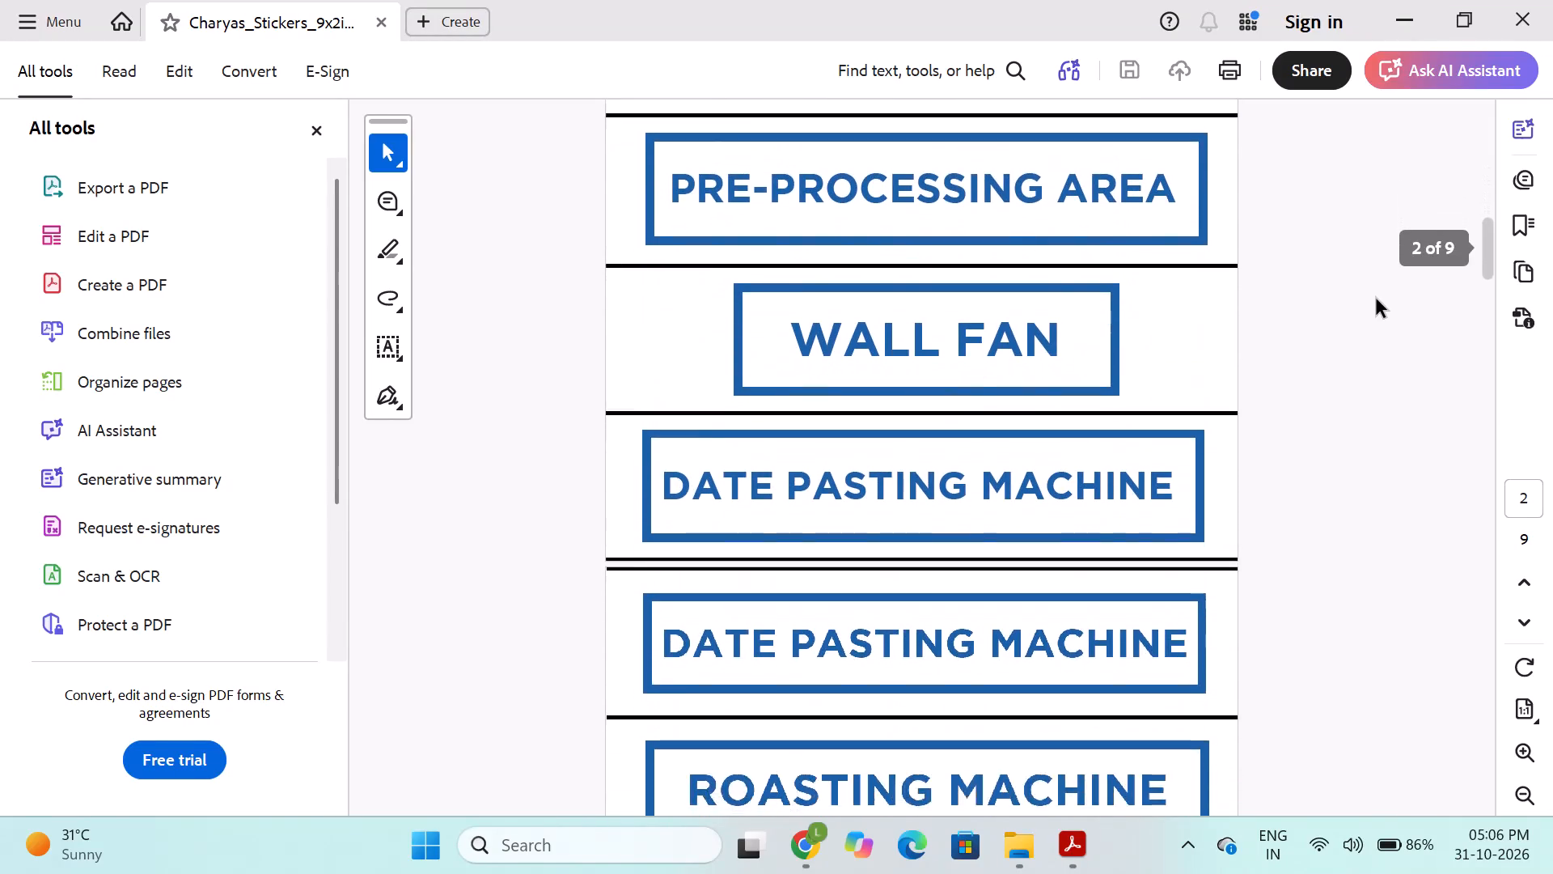
scroll(1377, 299, "down", 3)
scroll(1377, 299, "up", 1)
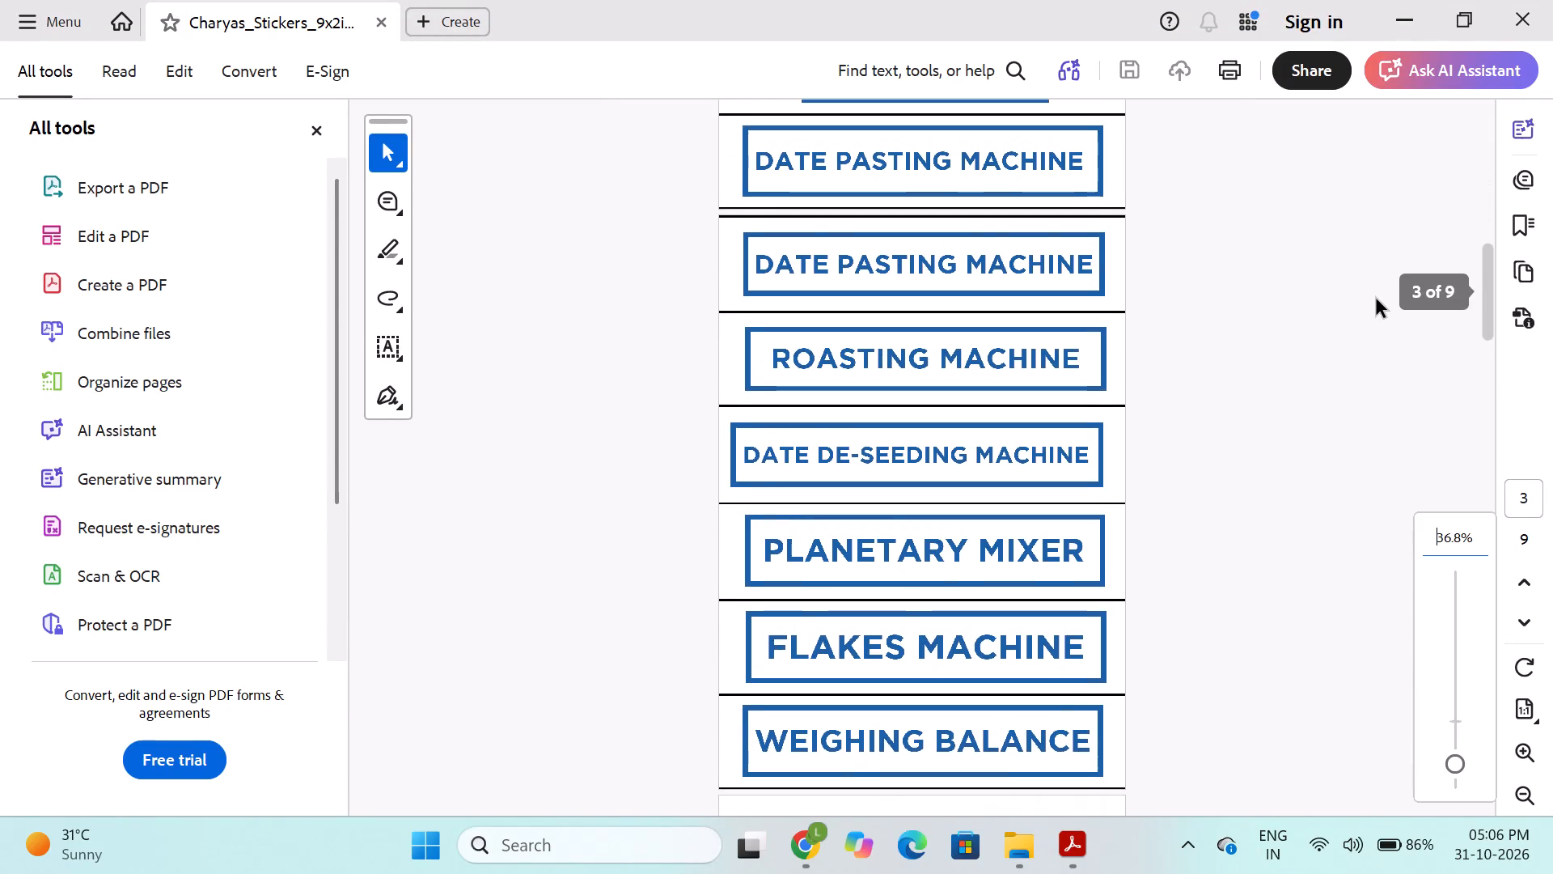
scroll(1377, 299, "up", 3)
scroll(1377, 299, "down", 1)
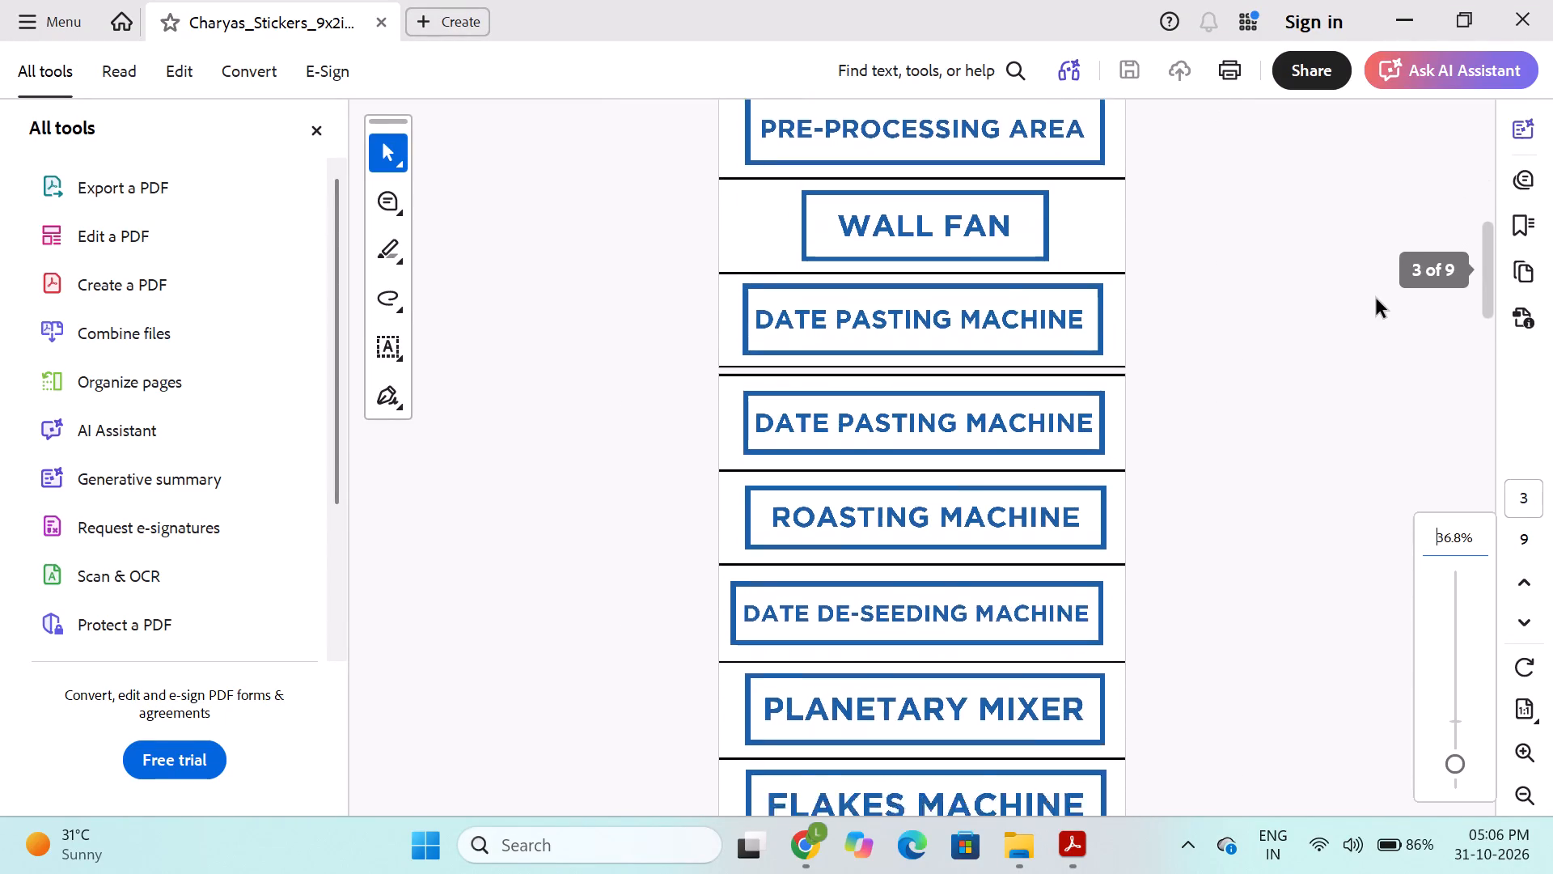
scroll(1377, 299, "down", 1)
left_click(1087, 337)
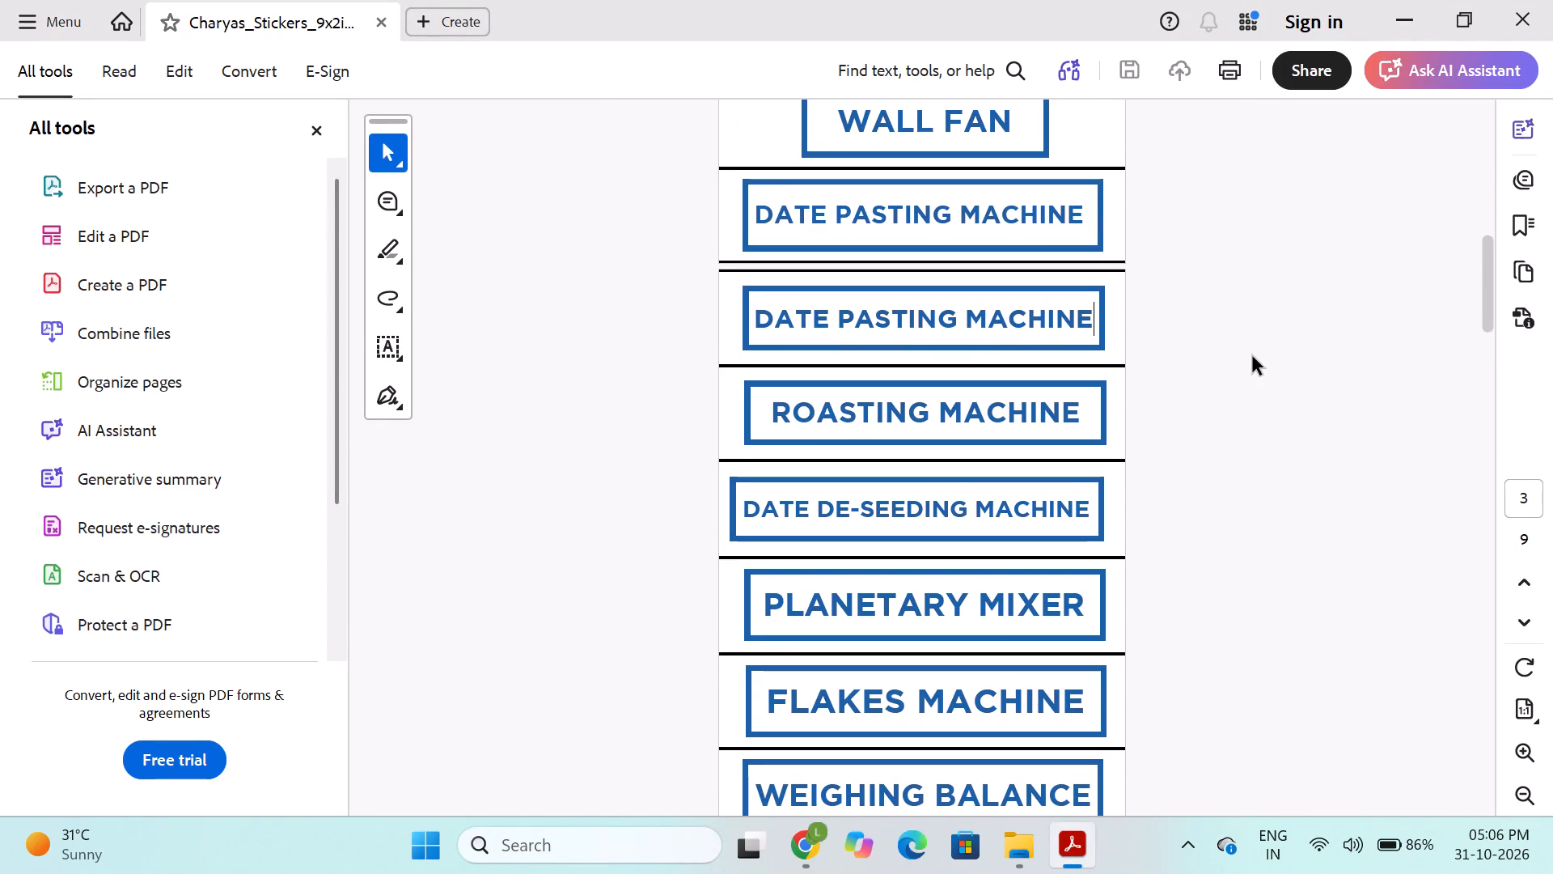
left_click(1253, 357)
scroll(1276, 519, "down", 4)
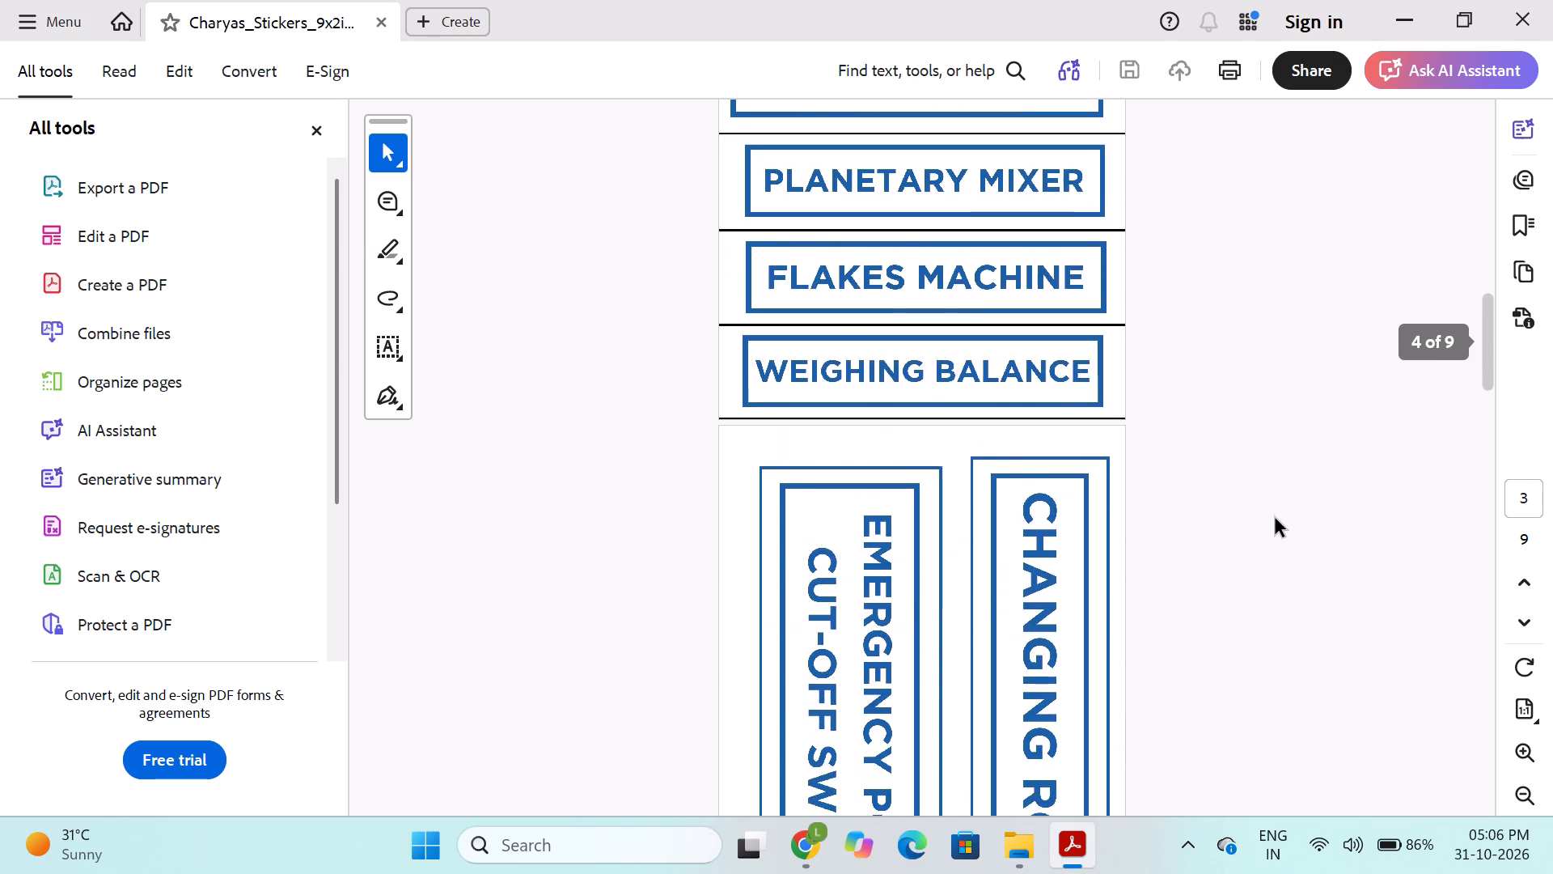
scroll(1276, 519, "down", 1)
scroll(1276, 519, "up", 5)
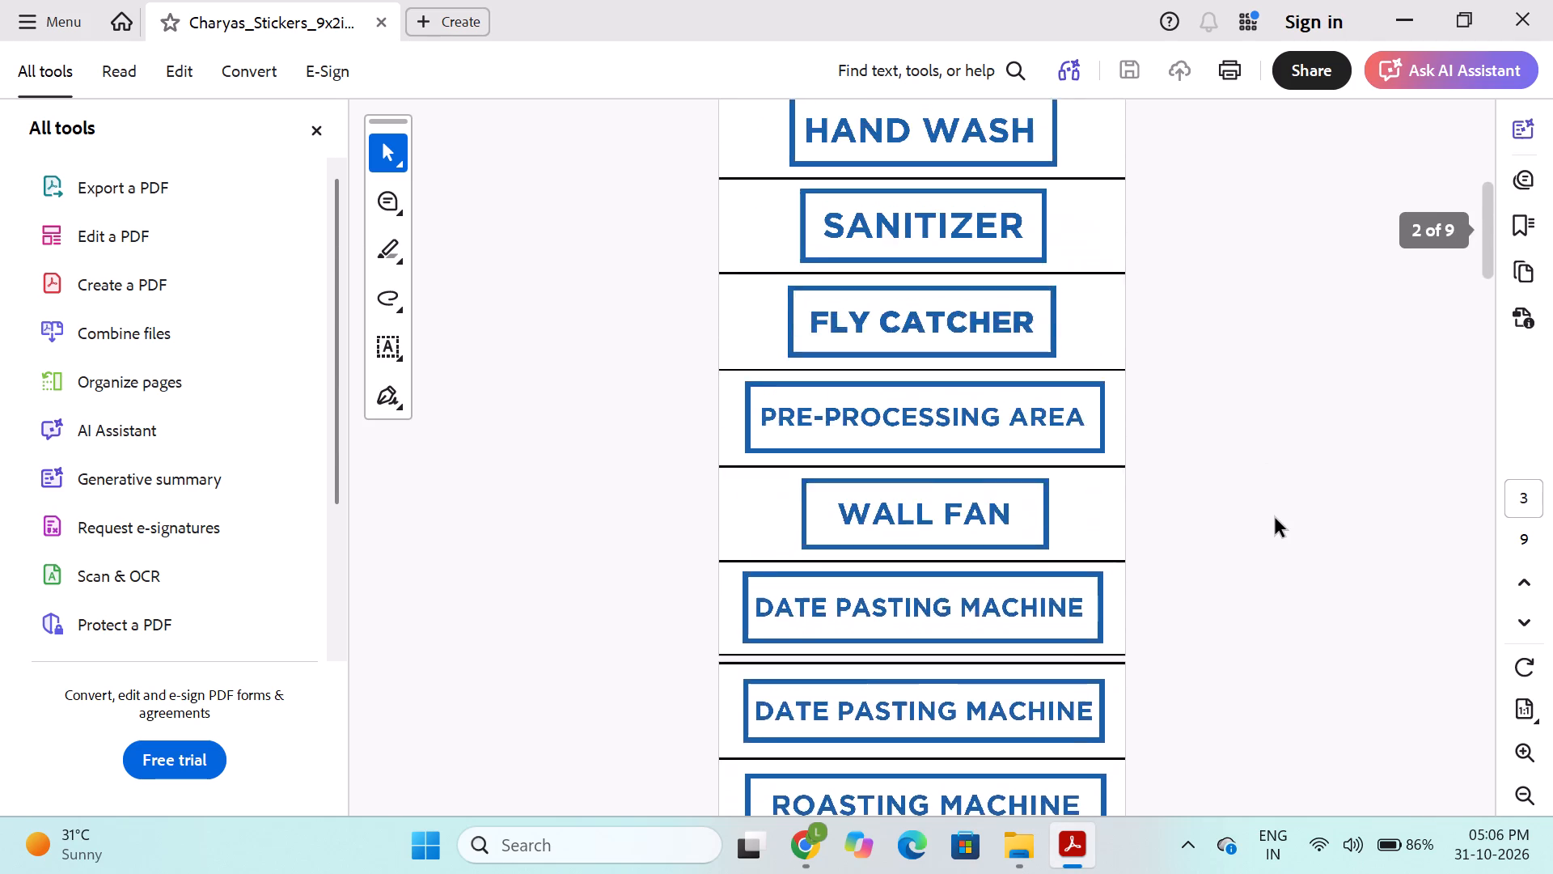
scroll(1276, 519, "down", 1)
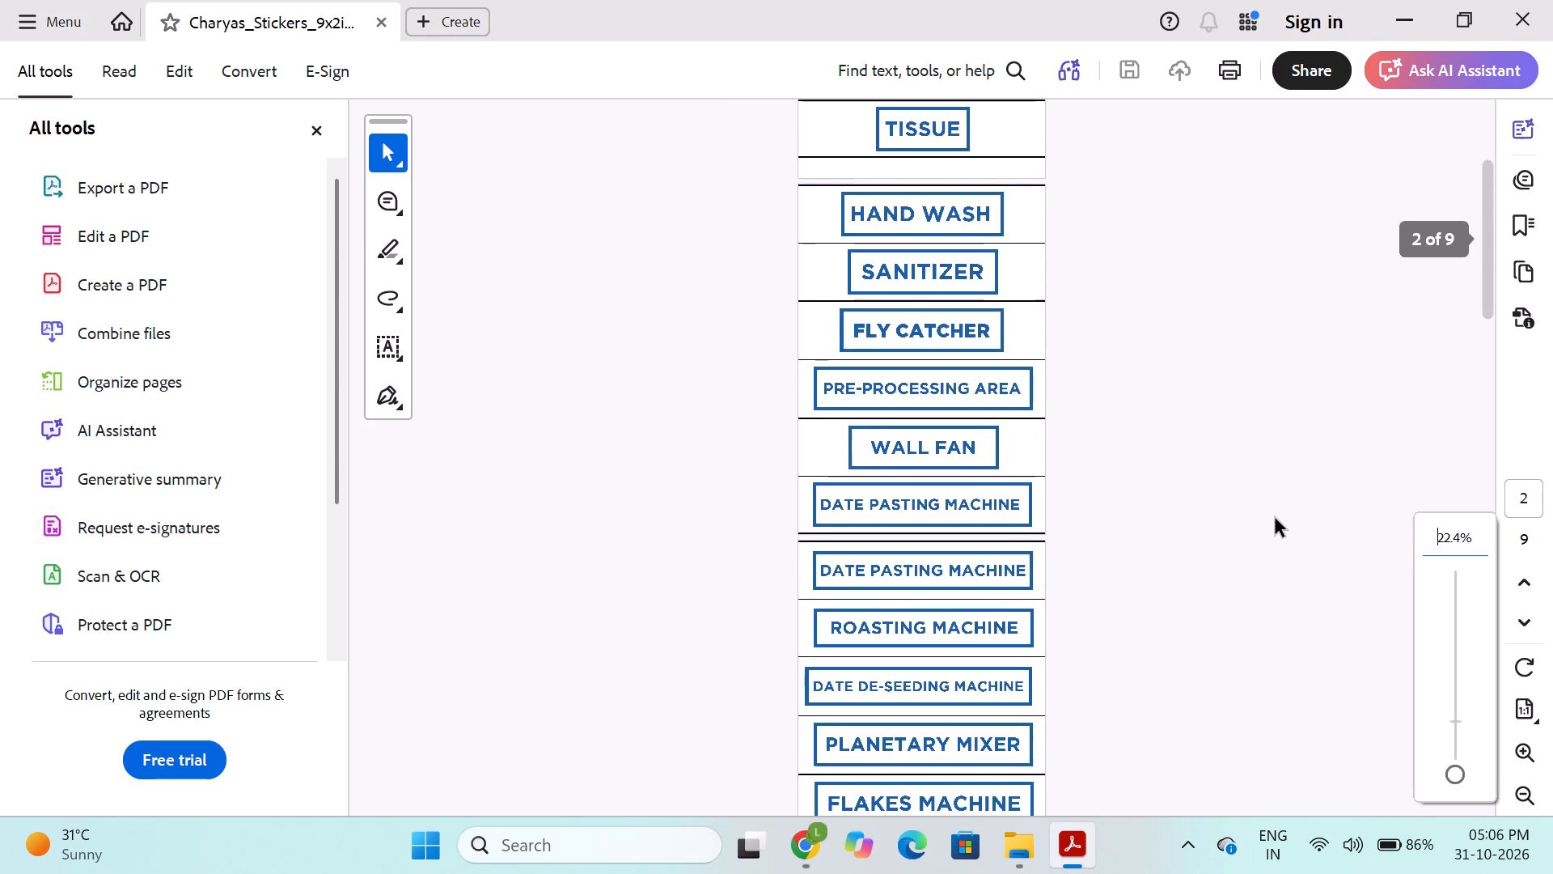
scroll(1276, 519, "down", 1)
left_click(968, 628)
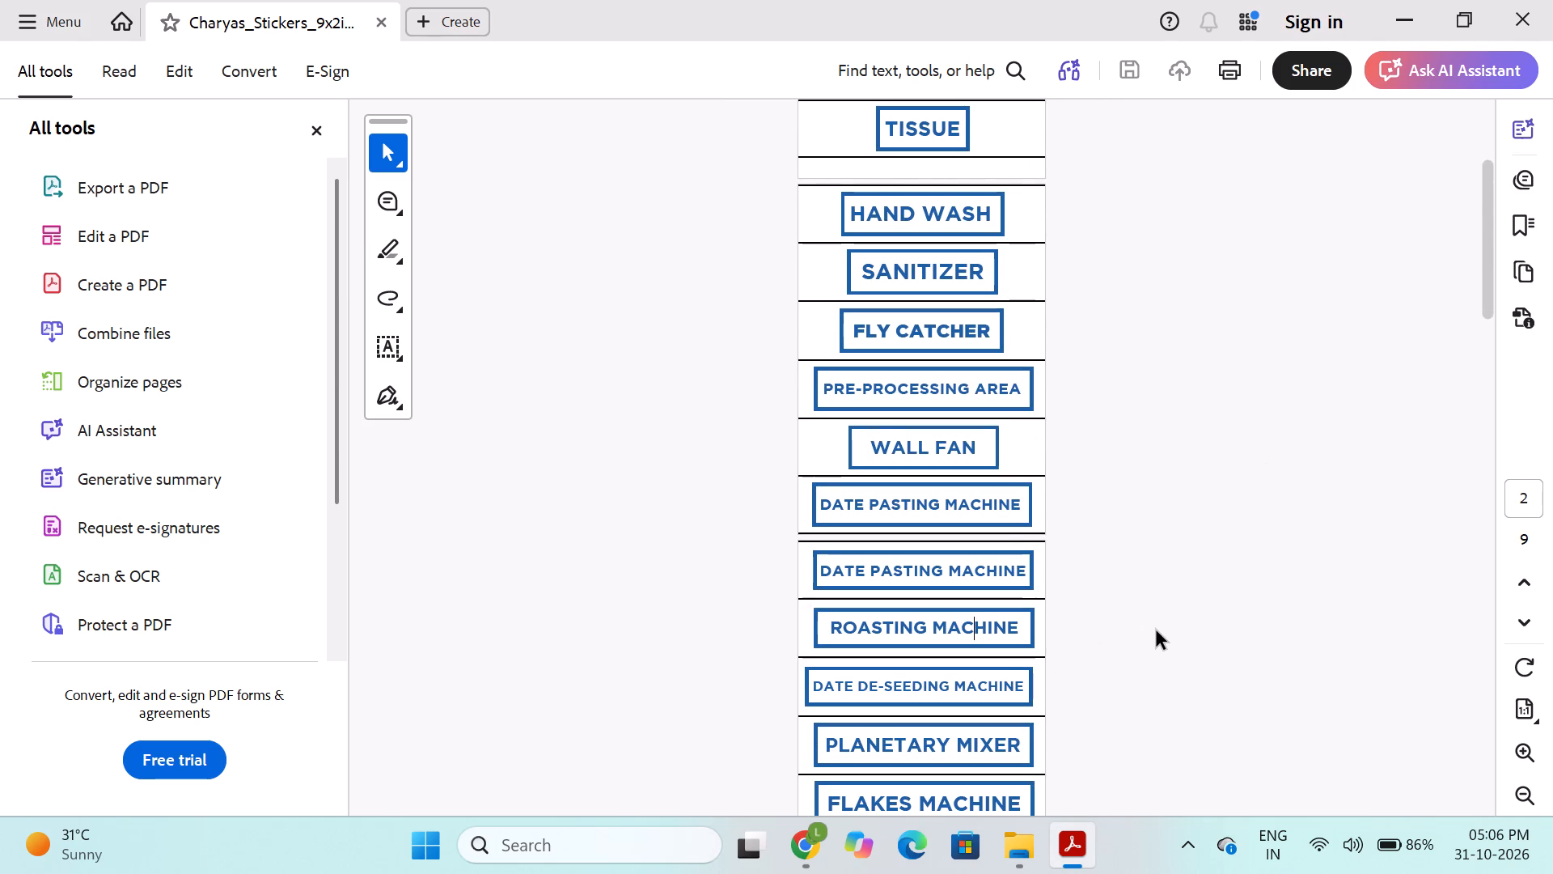
left_click(1157, 631)
Print only the current page 3, Date Pasting Machine to Weighing Balance, at actual size on the Canon G3080 printer.
scroll(1157, 631, "down", 2)
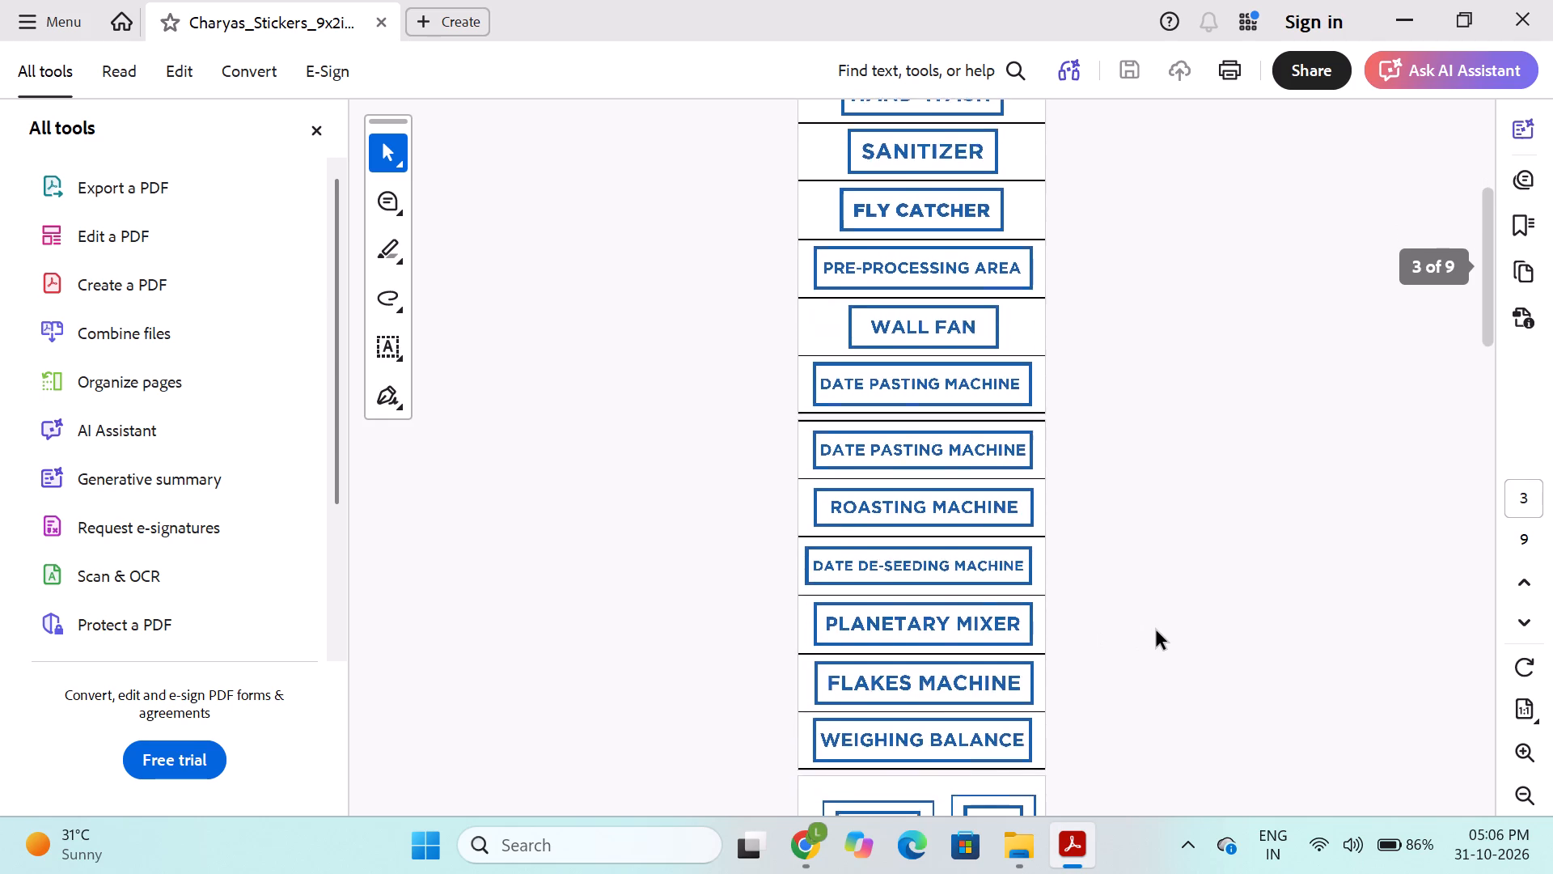
scroll(1157, 631, "down", 1)
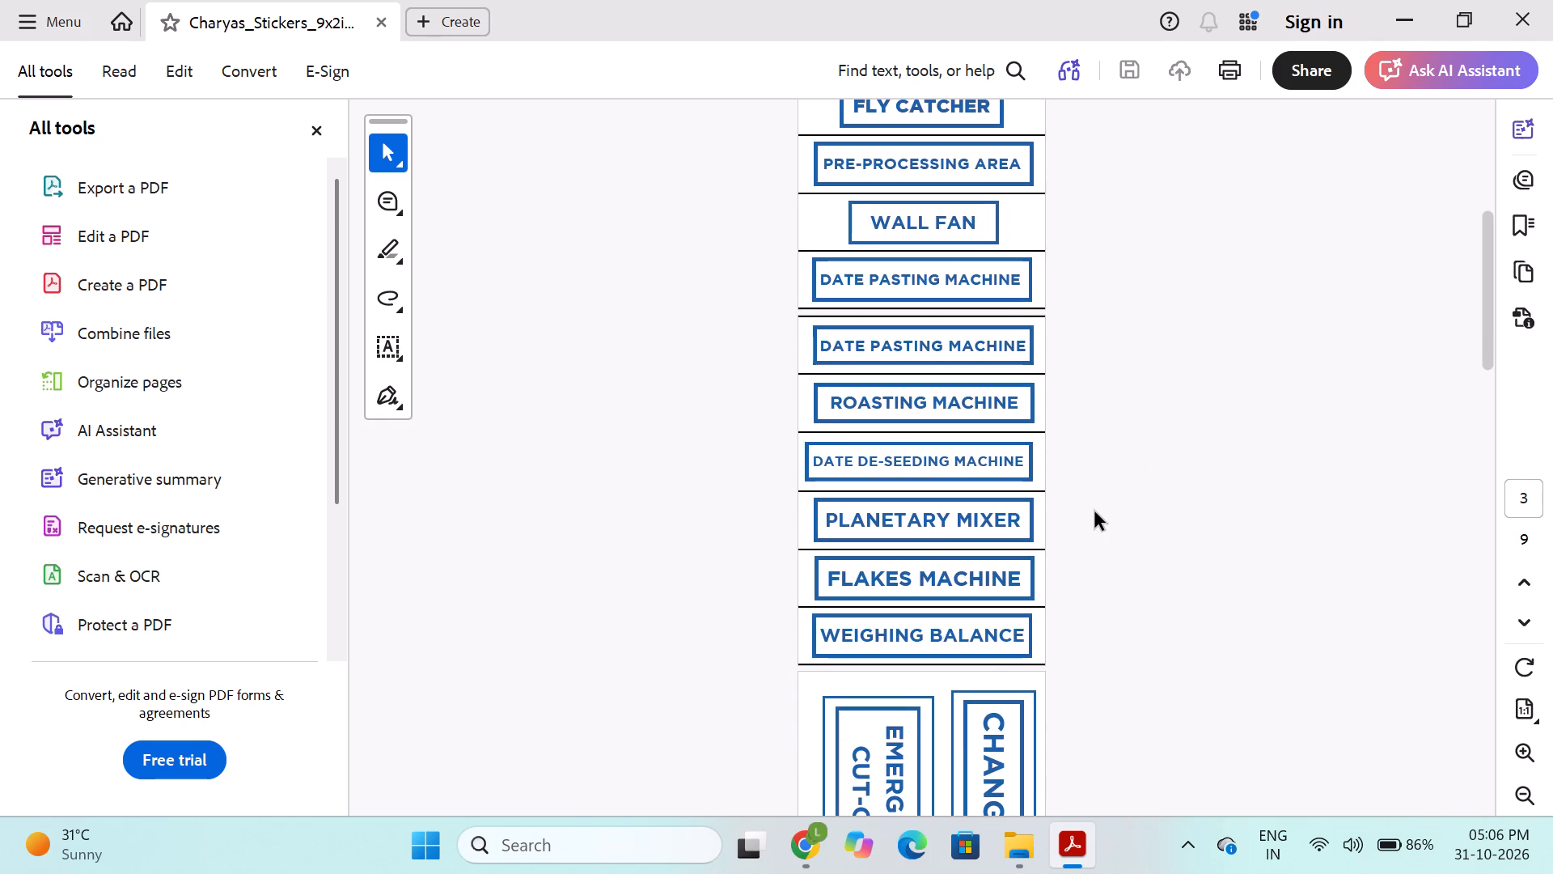
left_click(1239, 77)
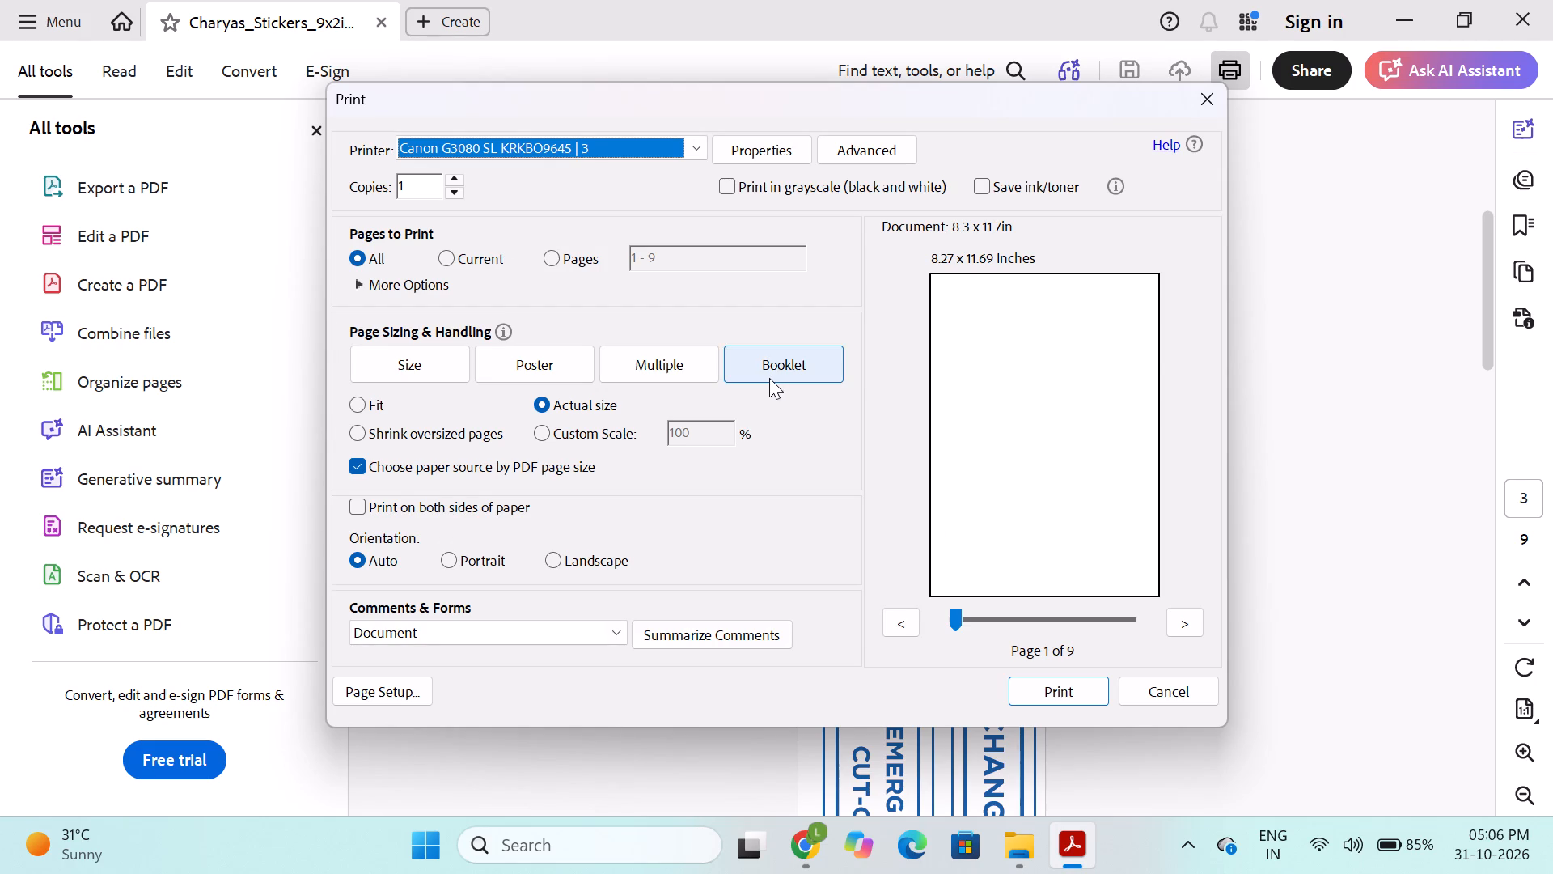
left_click(447, 252)
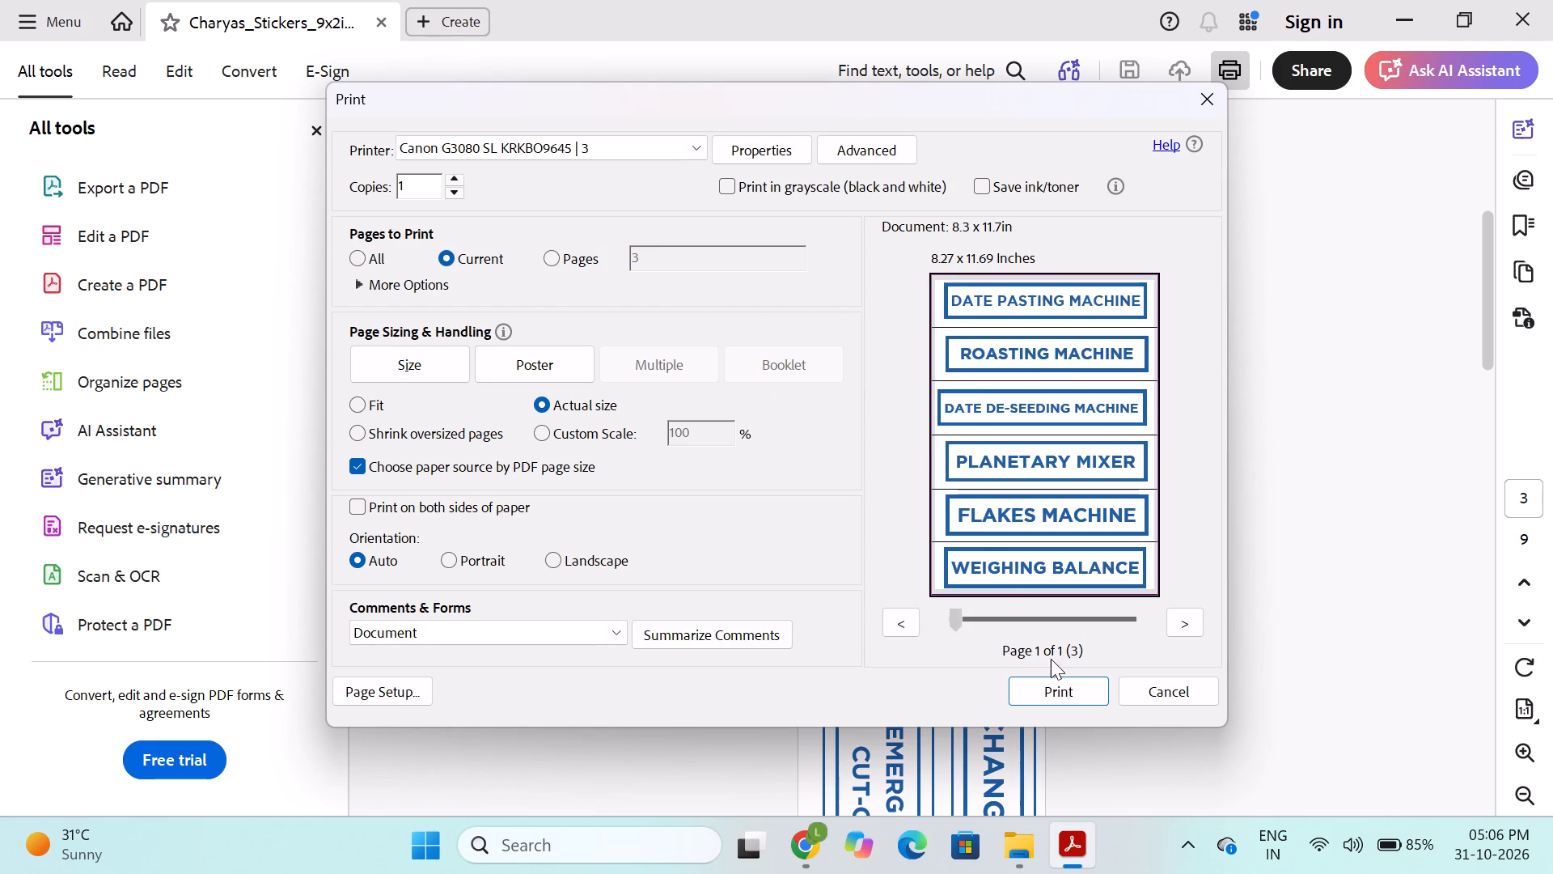
left_click(1058, 693)
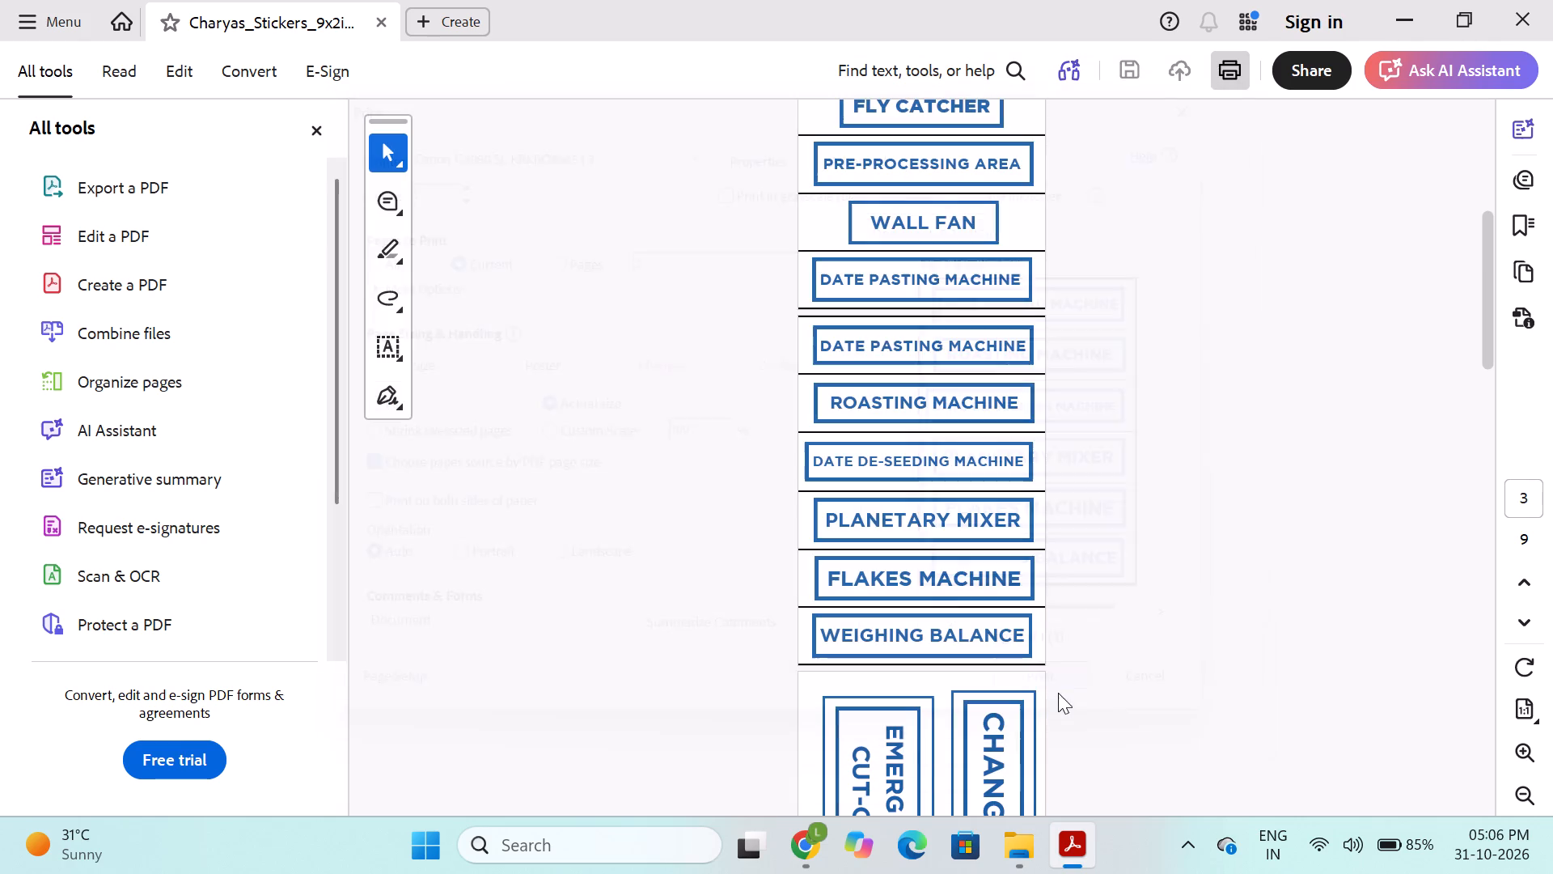
Print only the current page 5, with the Storage Room and Production Area labels, at actual size on the Canon G3080 printer.
scroll(846, 505, "down", 4)
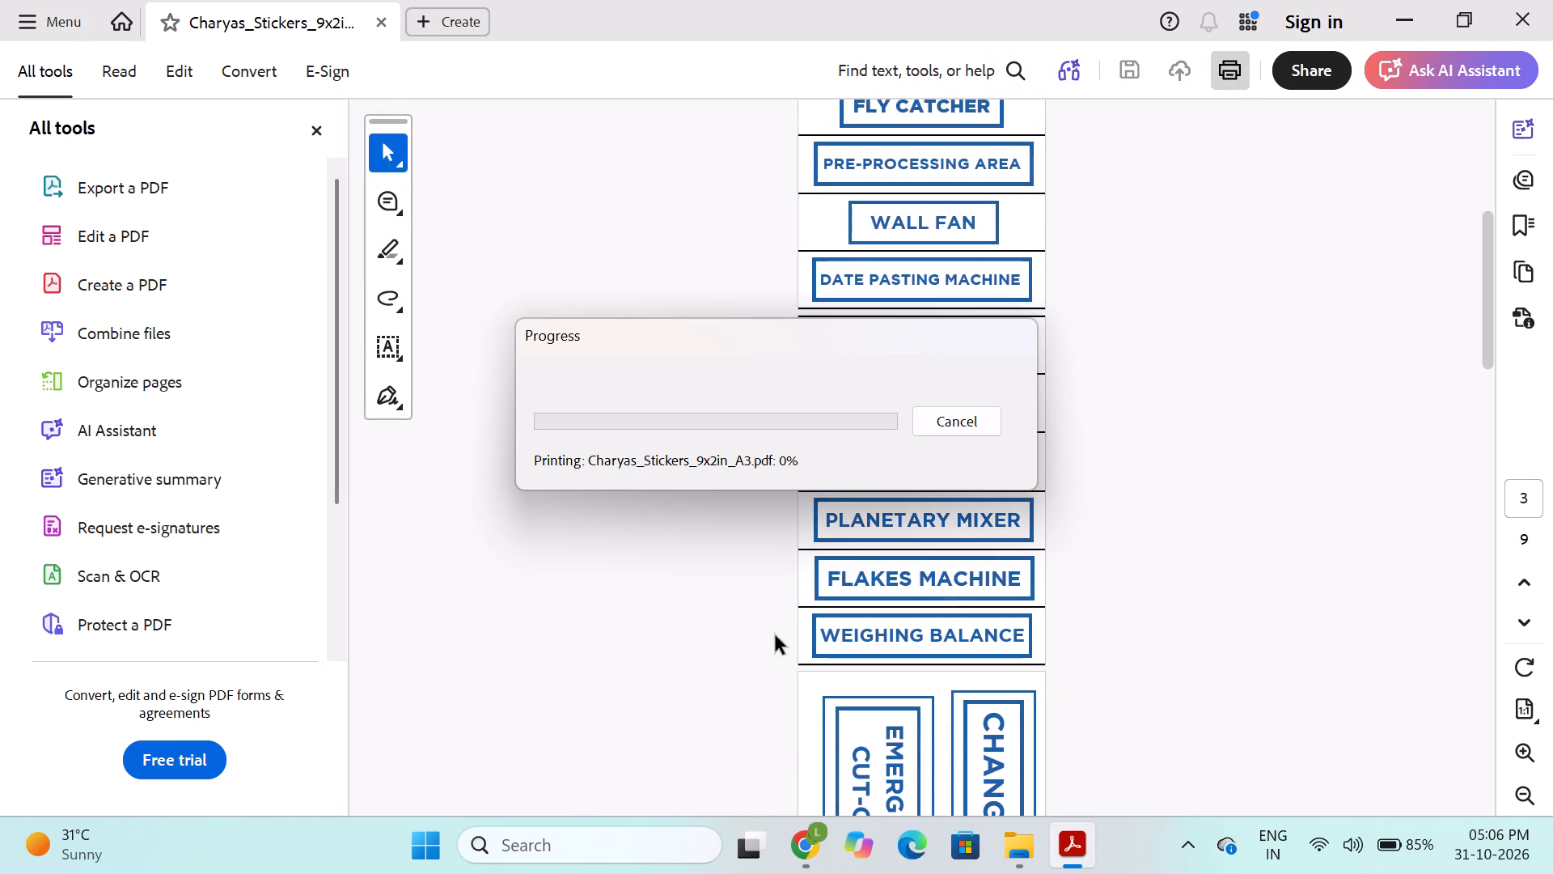
scroll(776, 636, "down", 7)
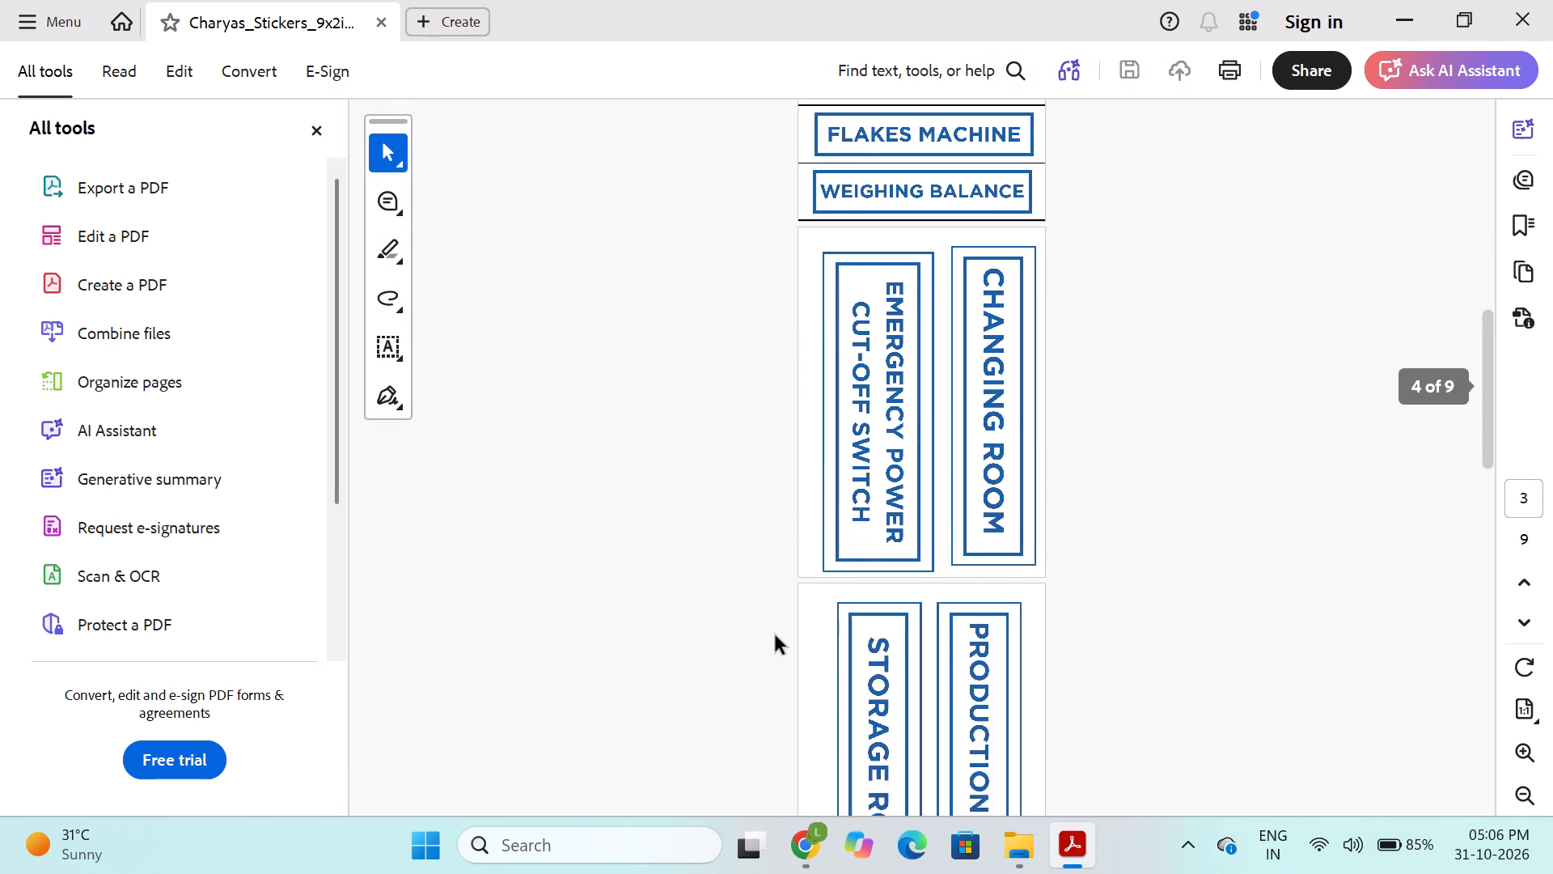
scroll(776, 636, "down", 5)
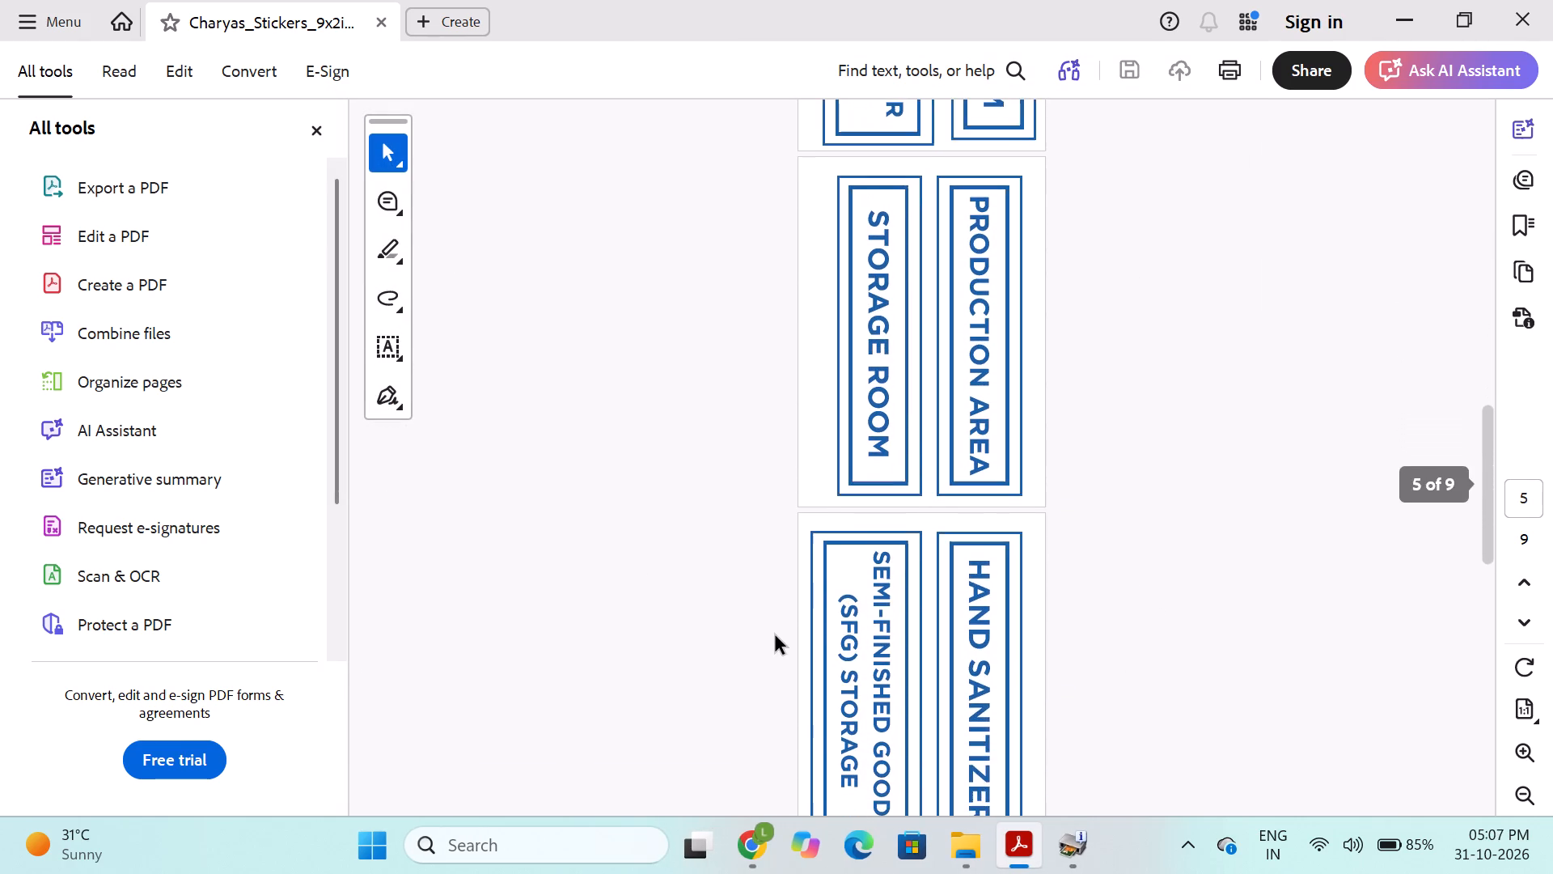
scroll(776, 636, "down", 1)
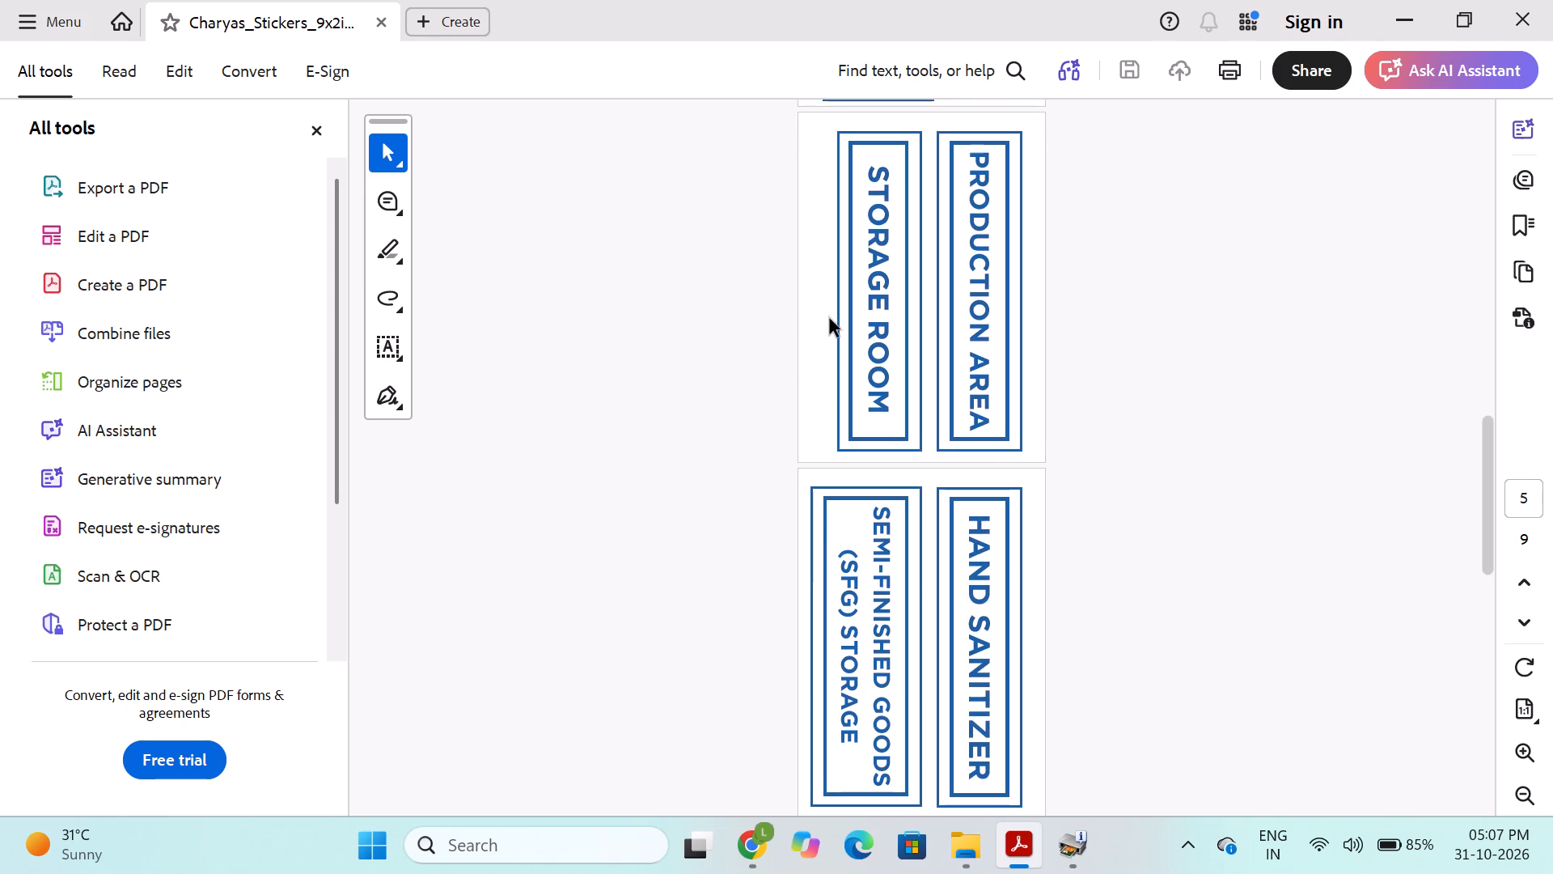
scroll(811, 316, "up", 1)
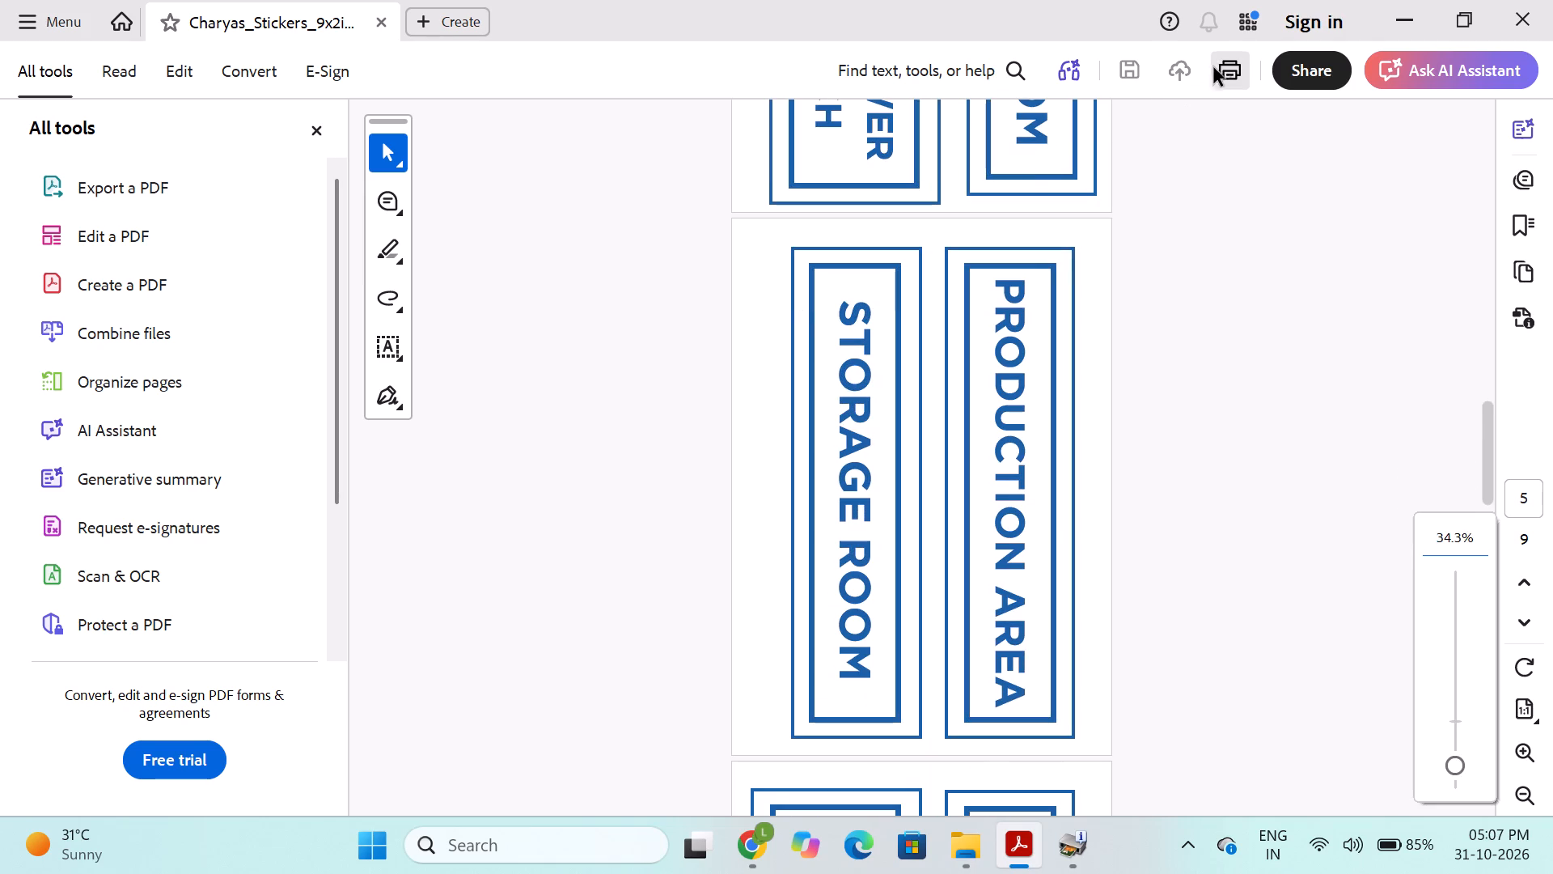
left_click(1218, 66)
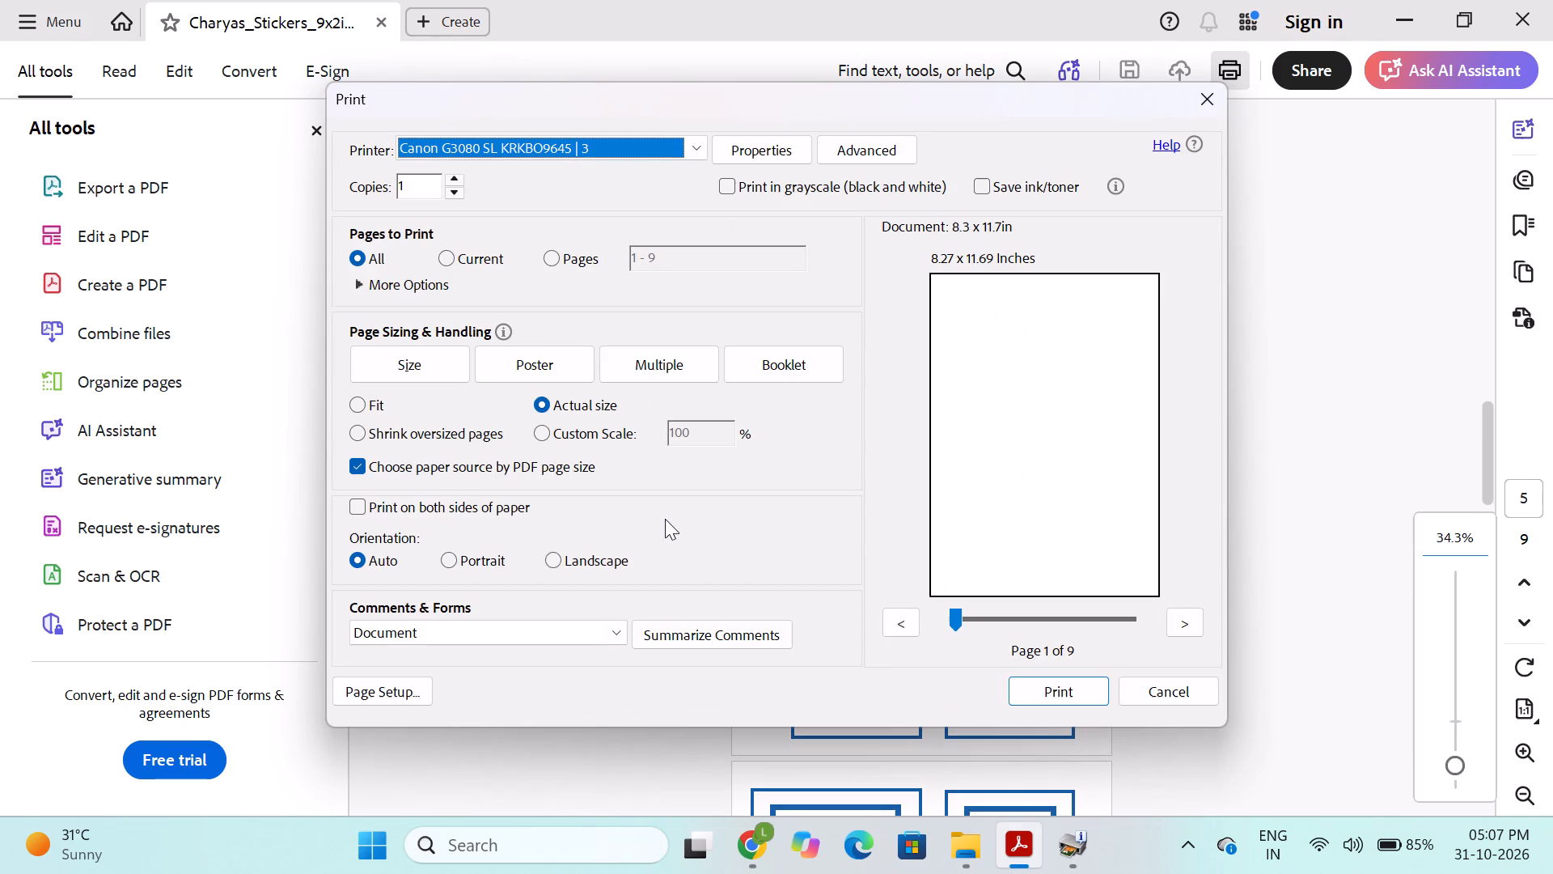
left_click(445, 261)
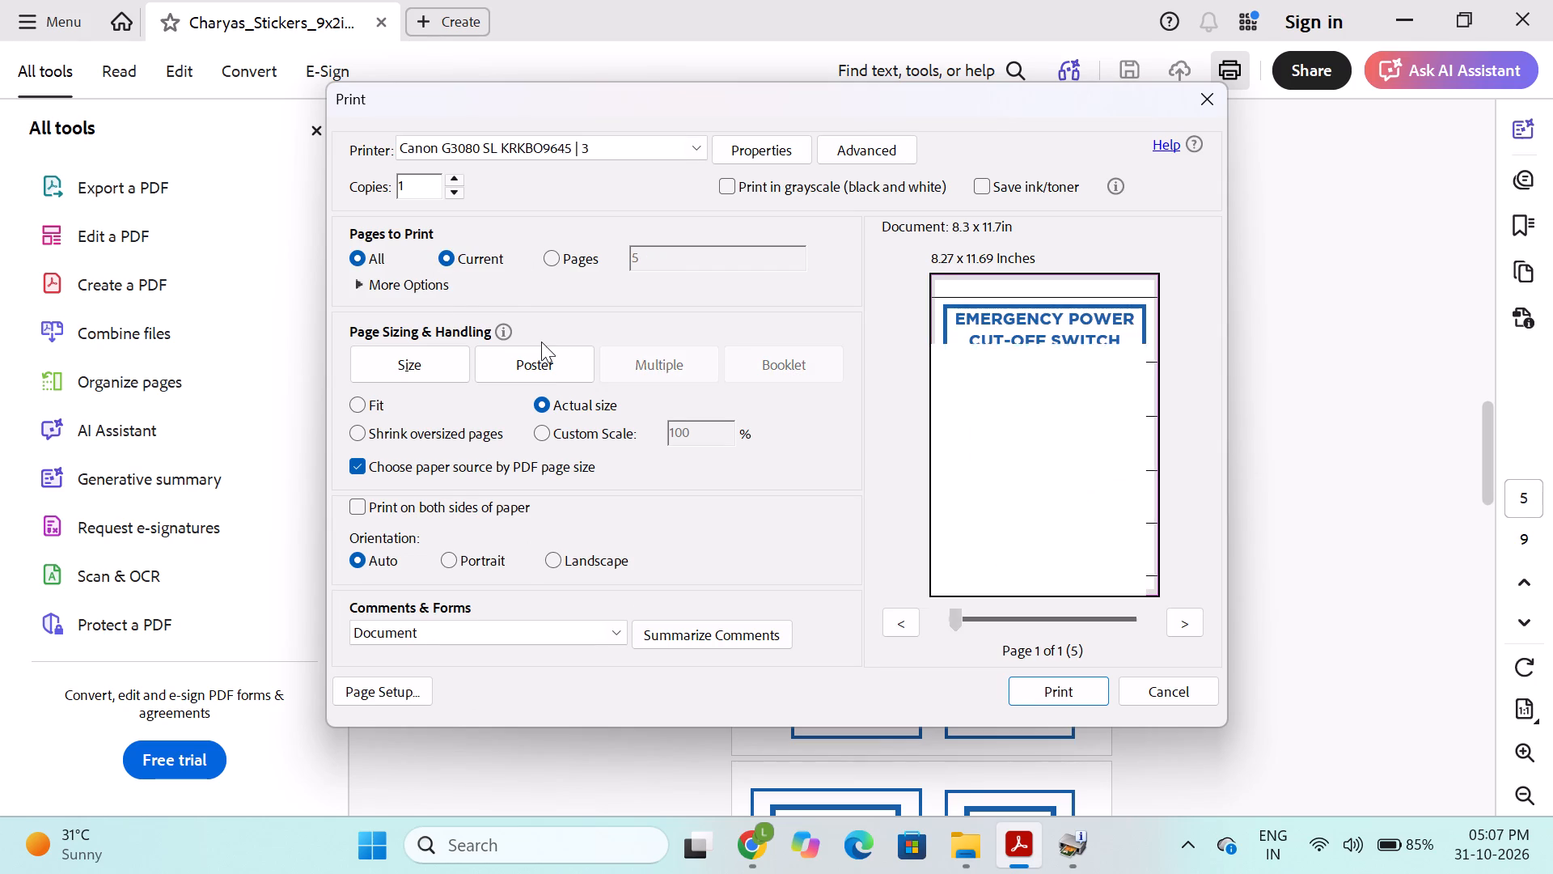
left_click(1026, 688)
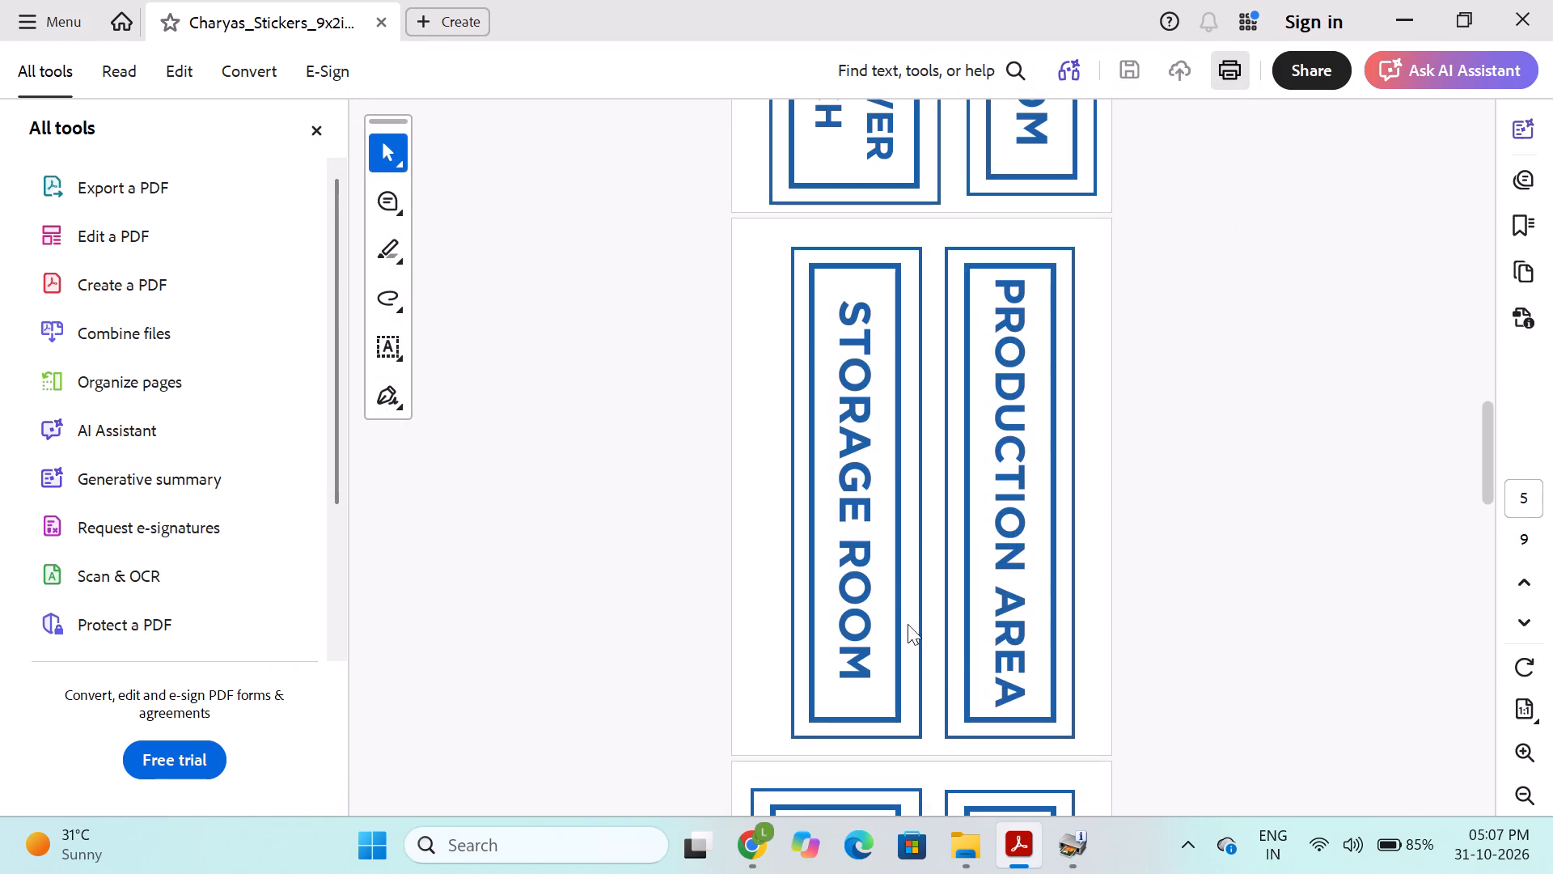
Print only the current page 7, with the Rejected Material Area and Storage Room labels, at actual size on the Canon G3080 printer.
scroll(891, 589, "down", 7)
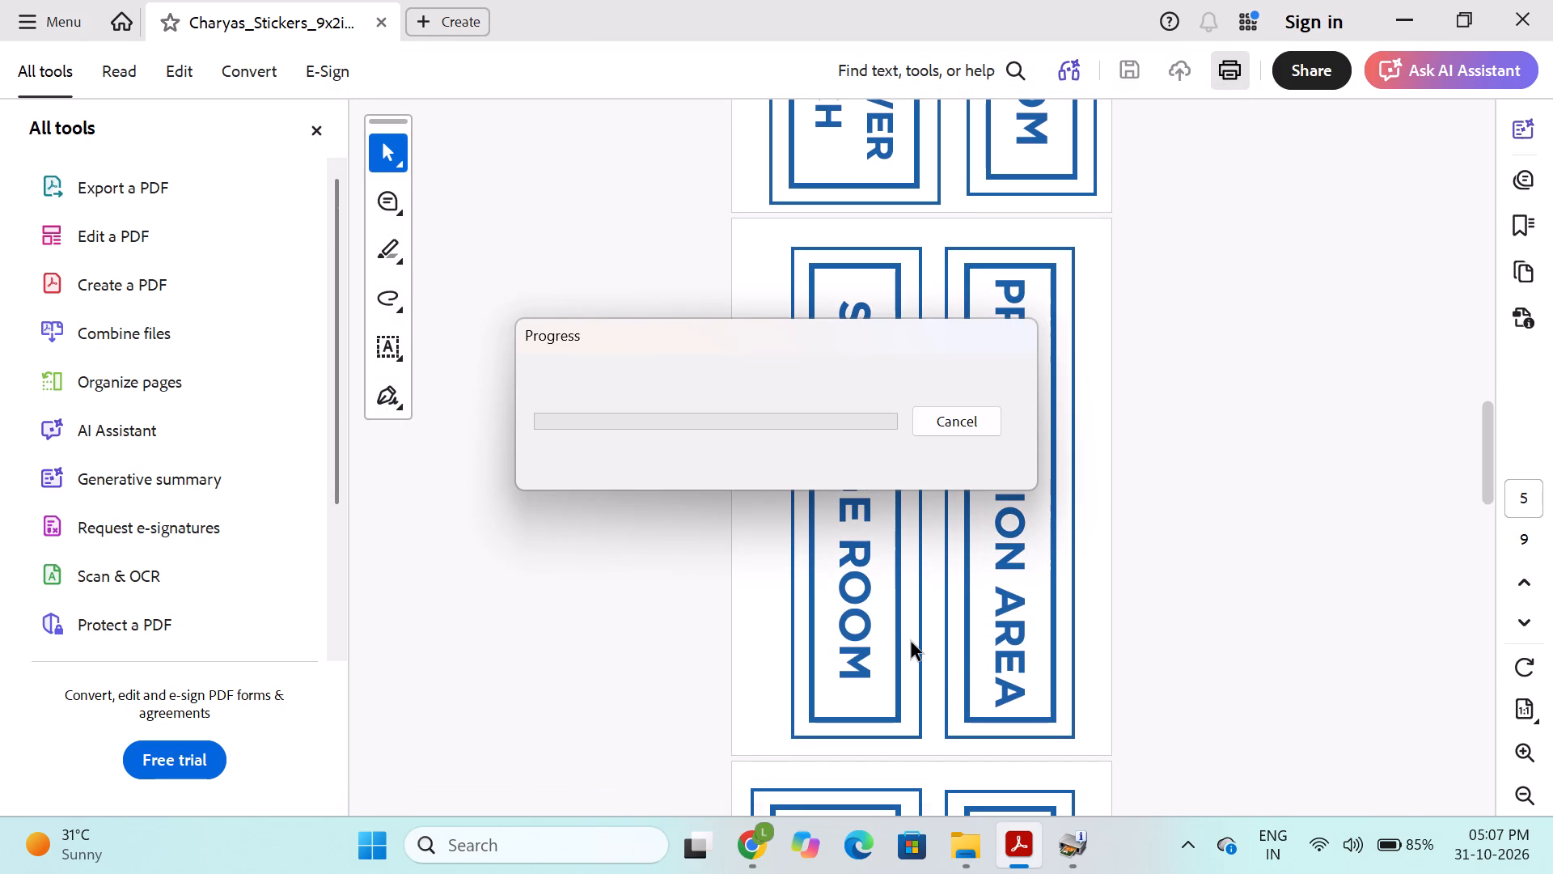
scroll(912, 643, "down", 3)
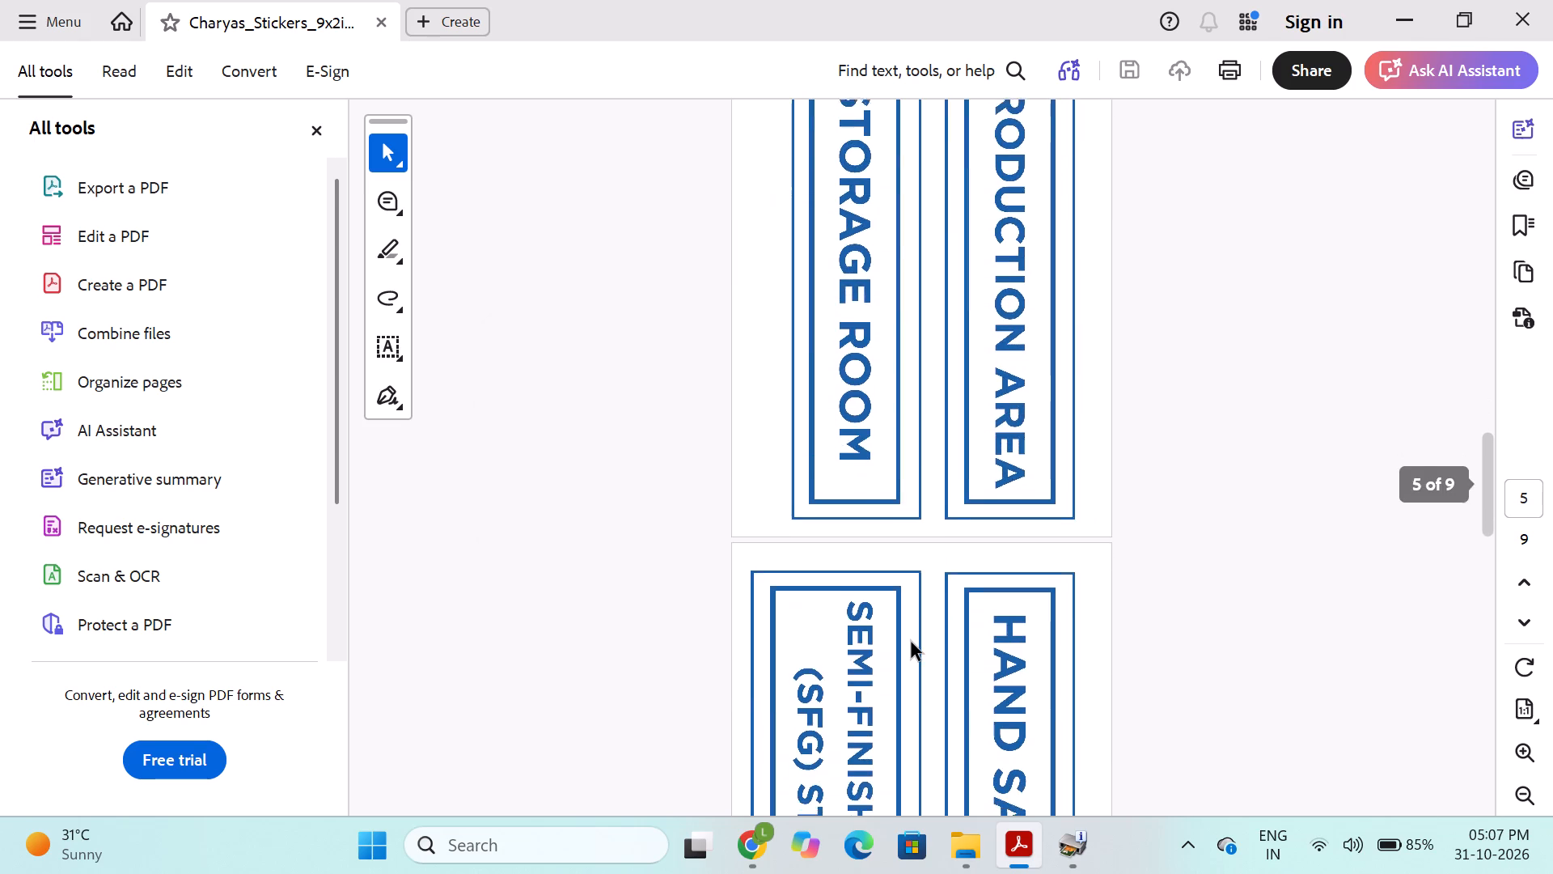
scroll(912, 643, "down", 2)
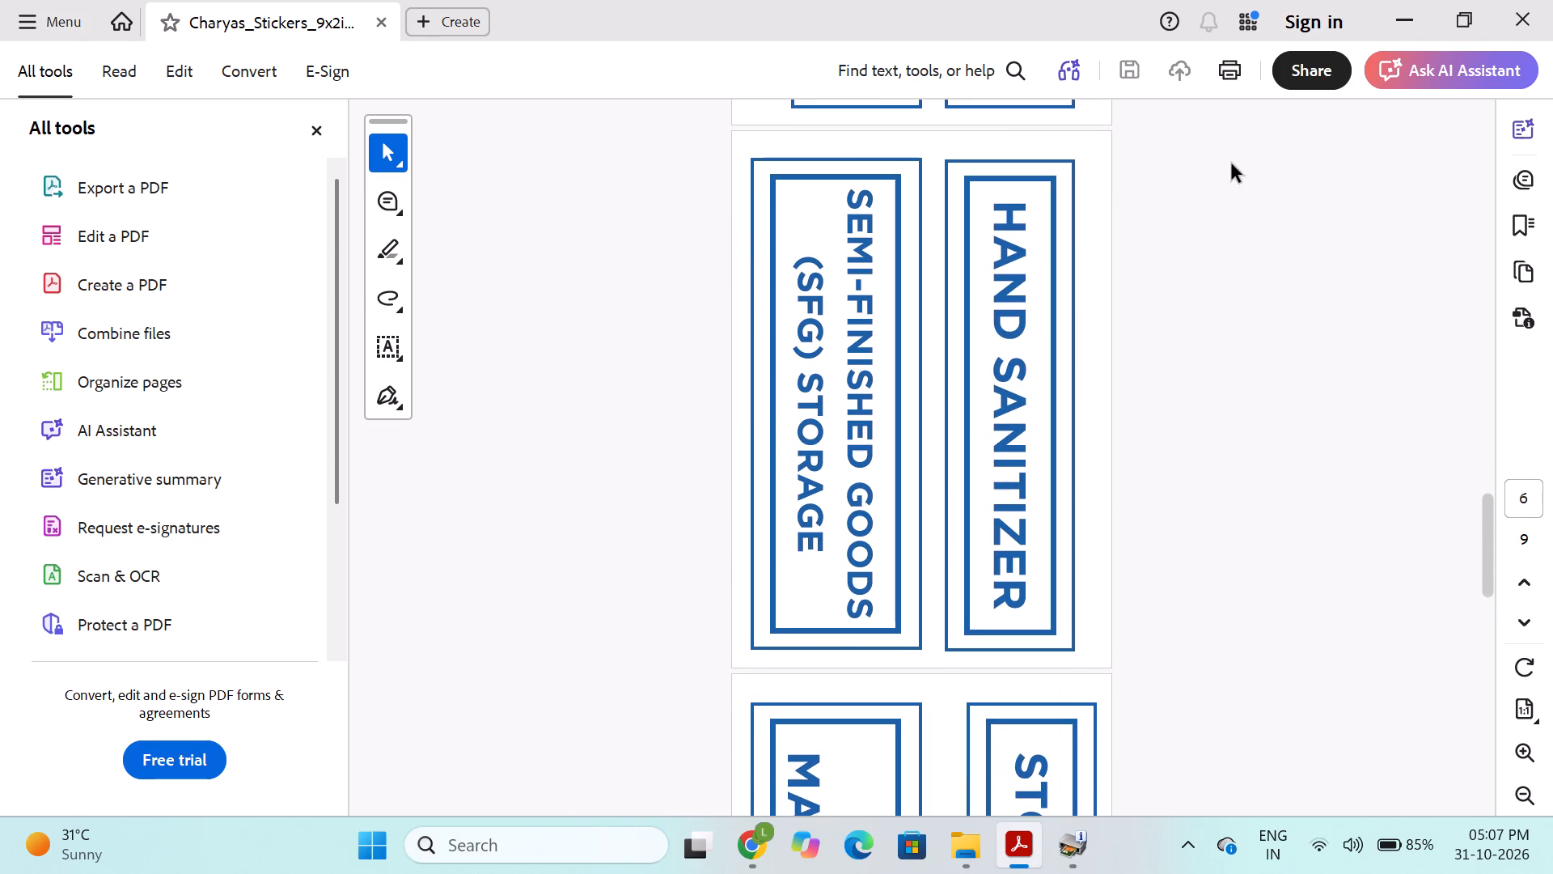
scroll(1156, 345, "down", 3)
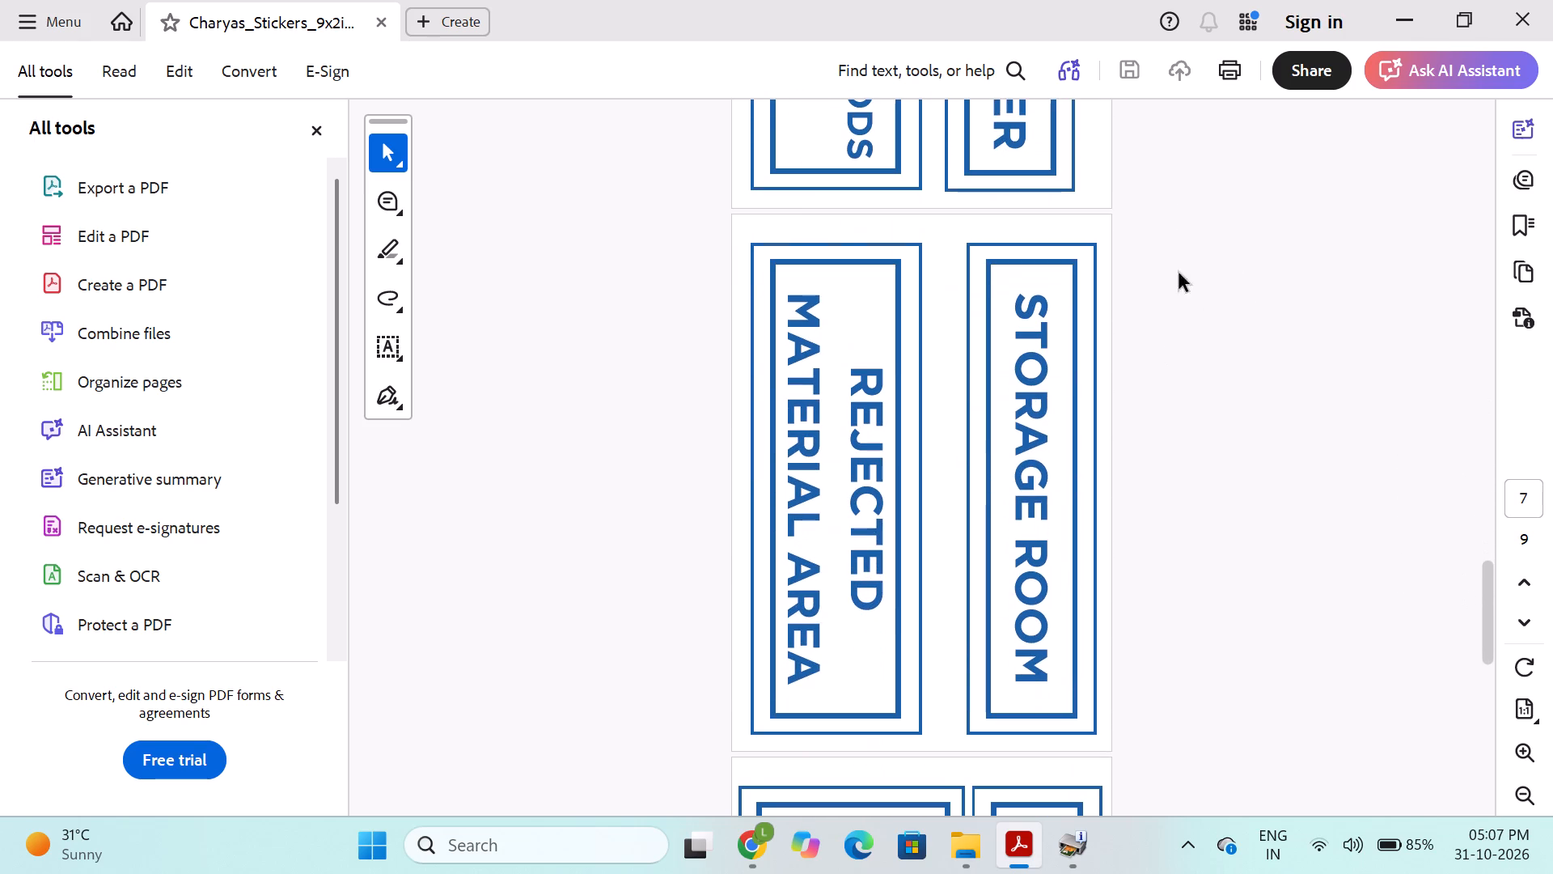
scroll(1210, 149, "down", 1)
scroll(1210, 149, "up", 1)
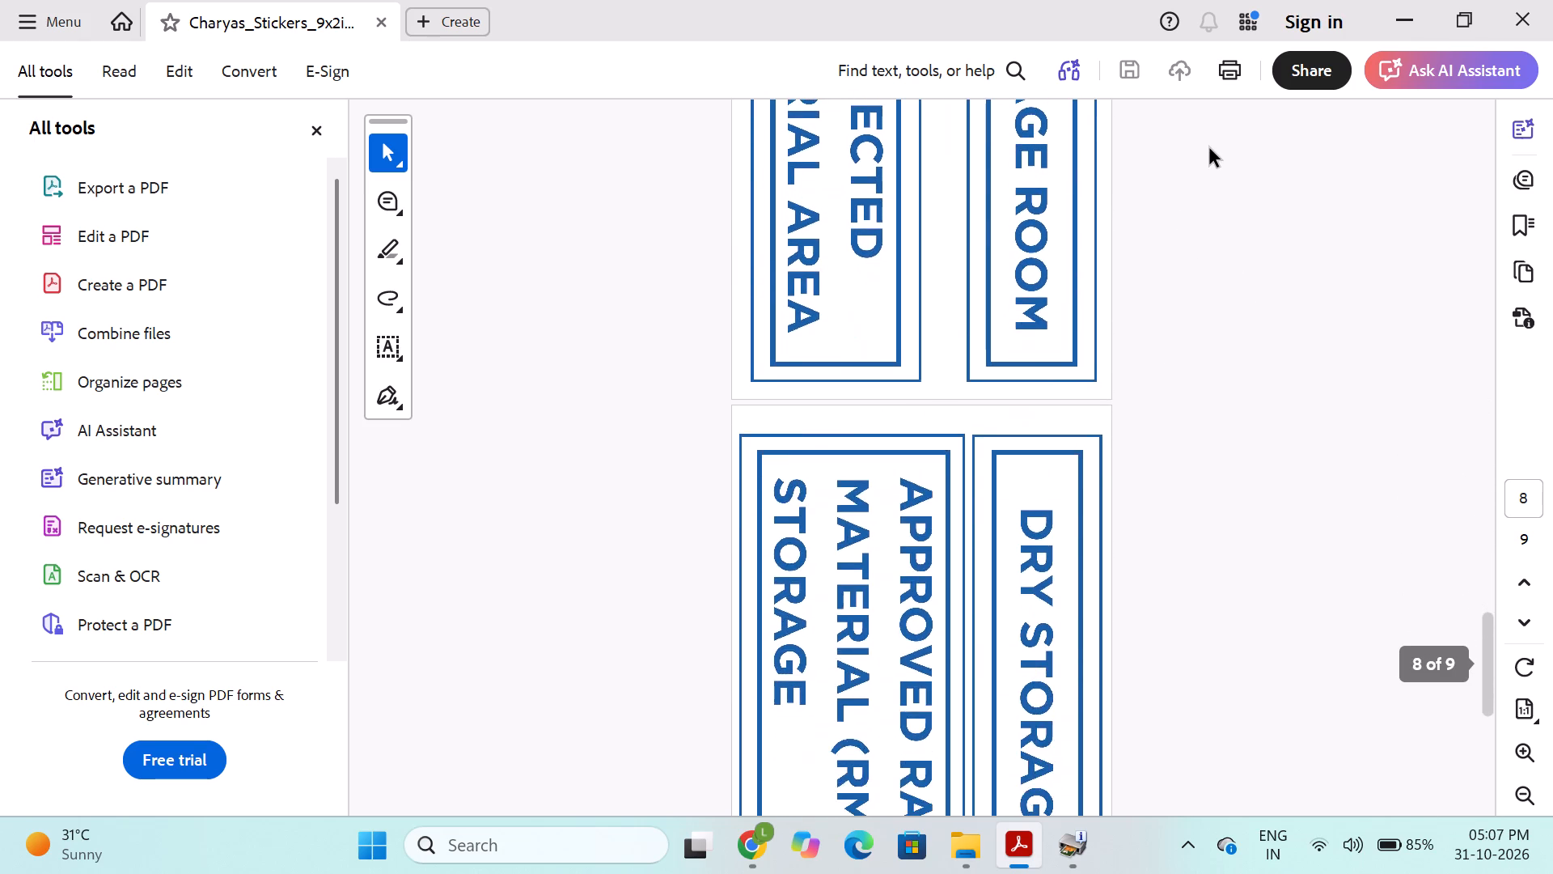
scroll(1210, 149, "up", 1)
left_click(1243, 70)
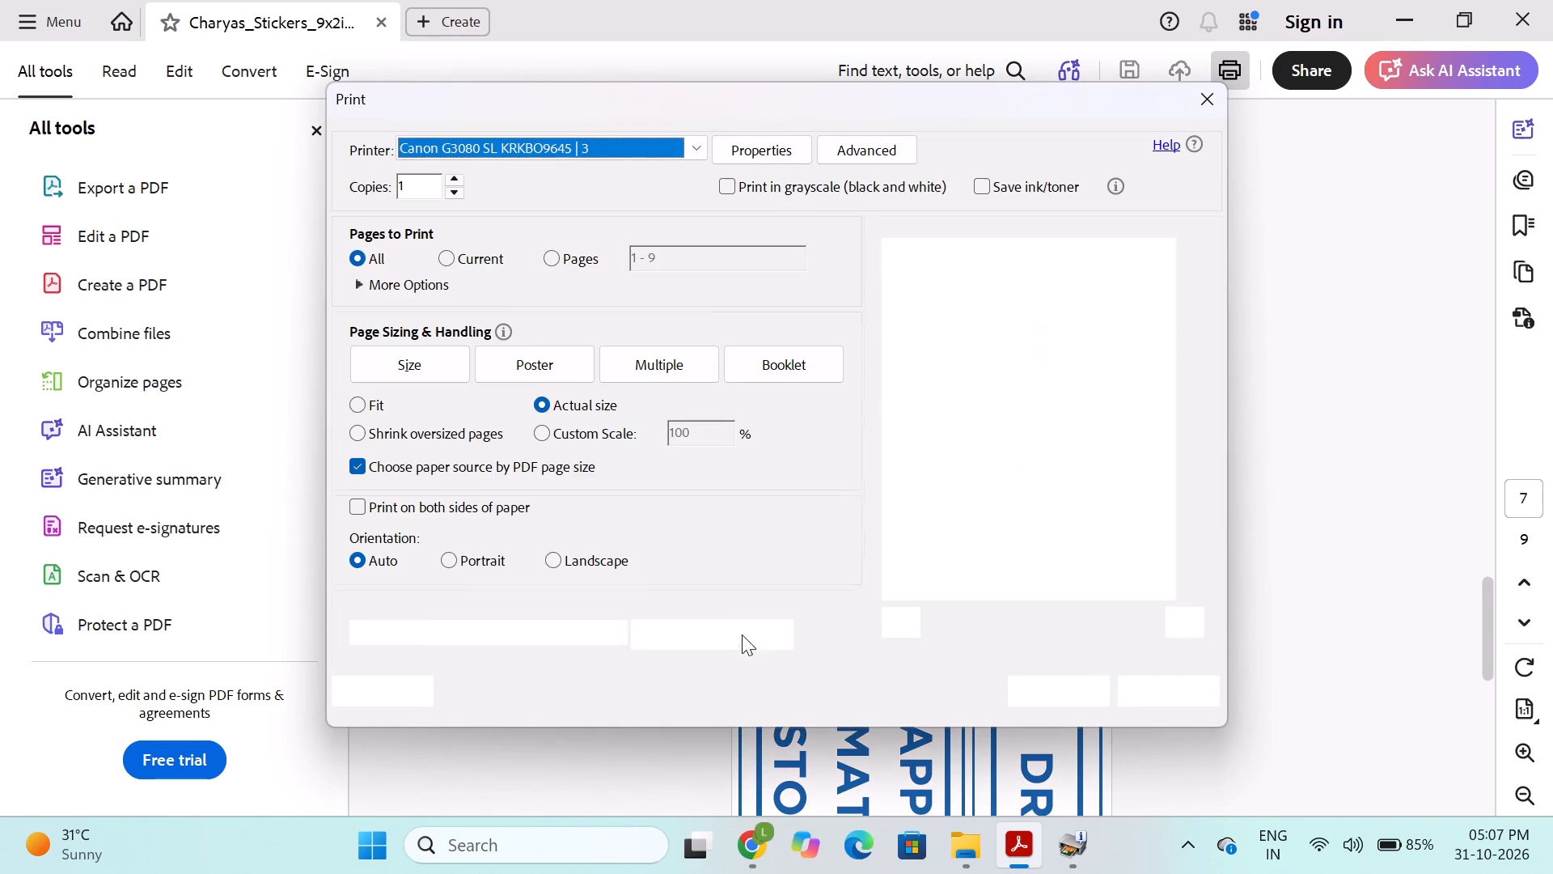
left_click(442, 263)
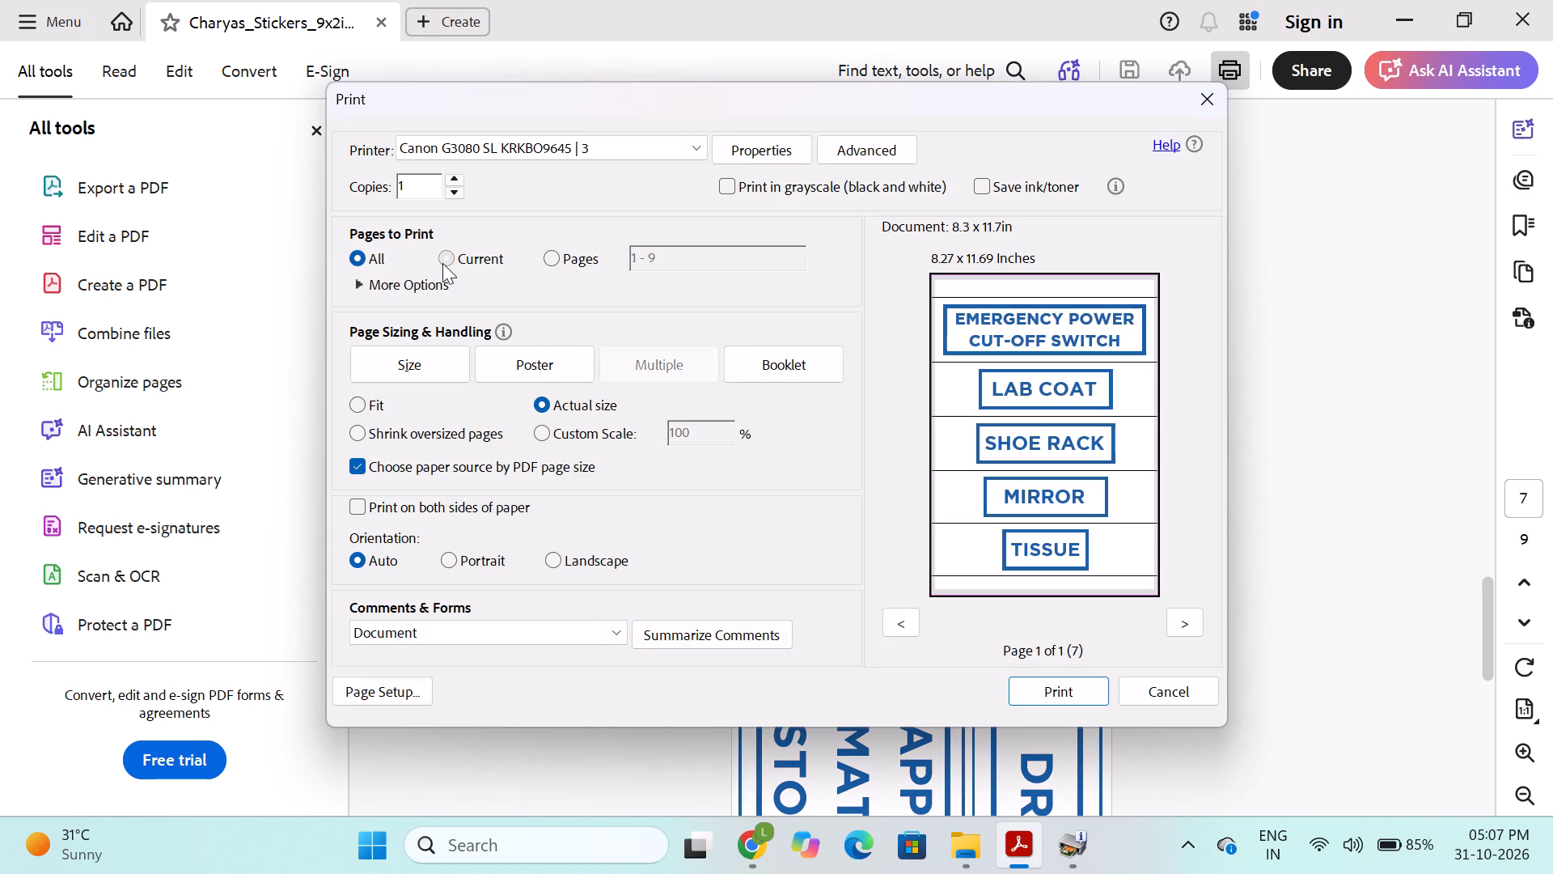
left_click(1062, 698)
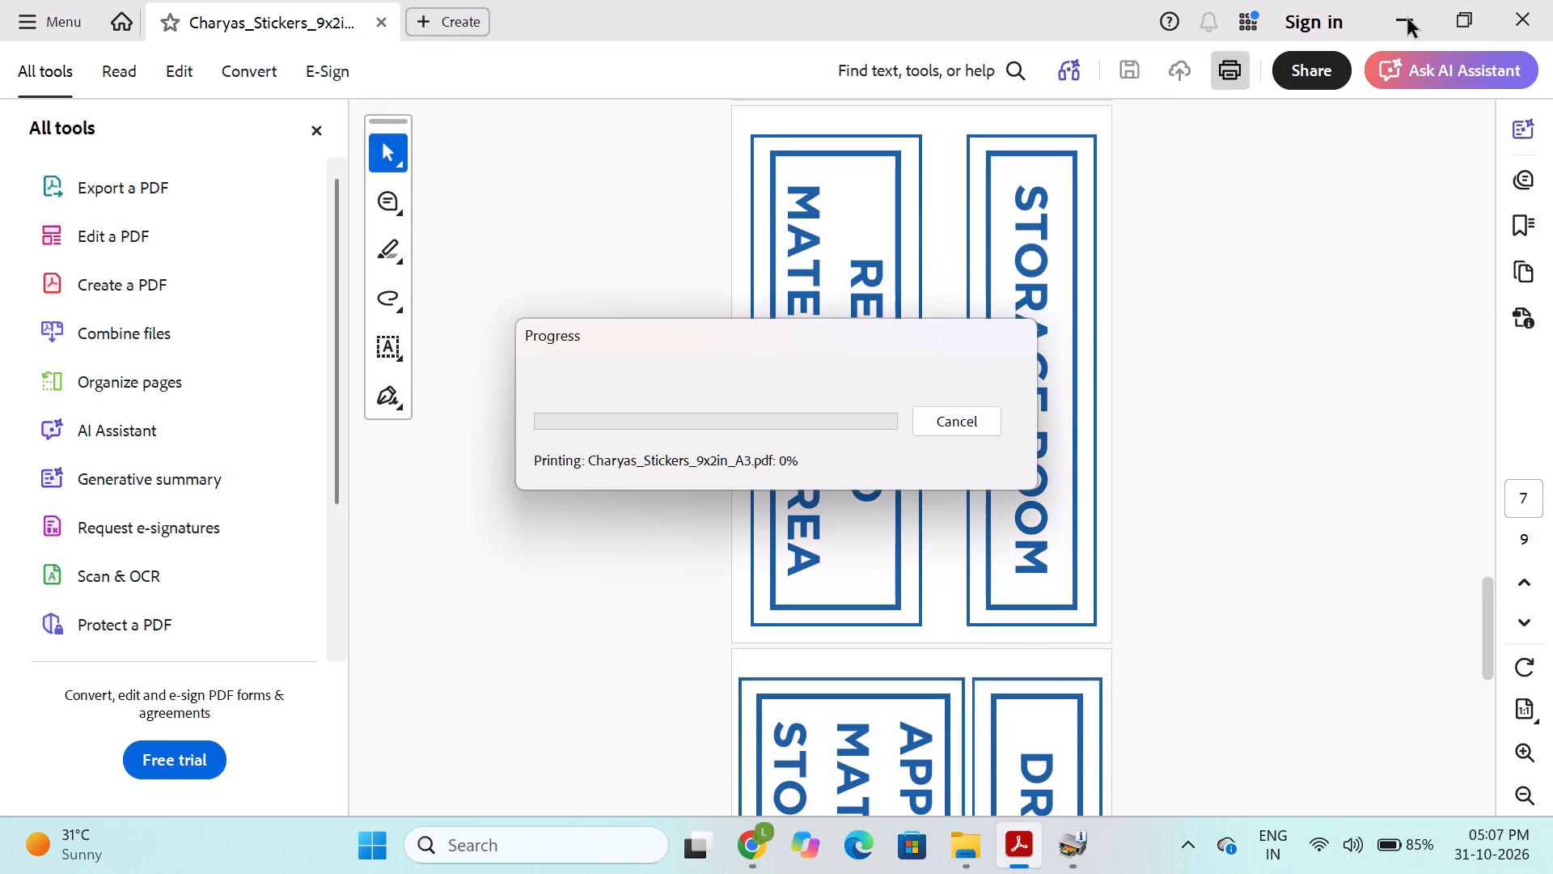
left_click(1408, 19)
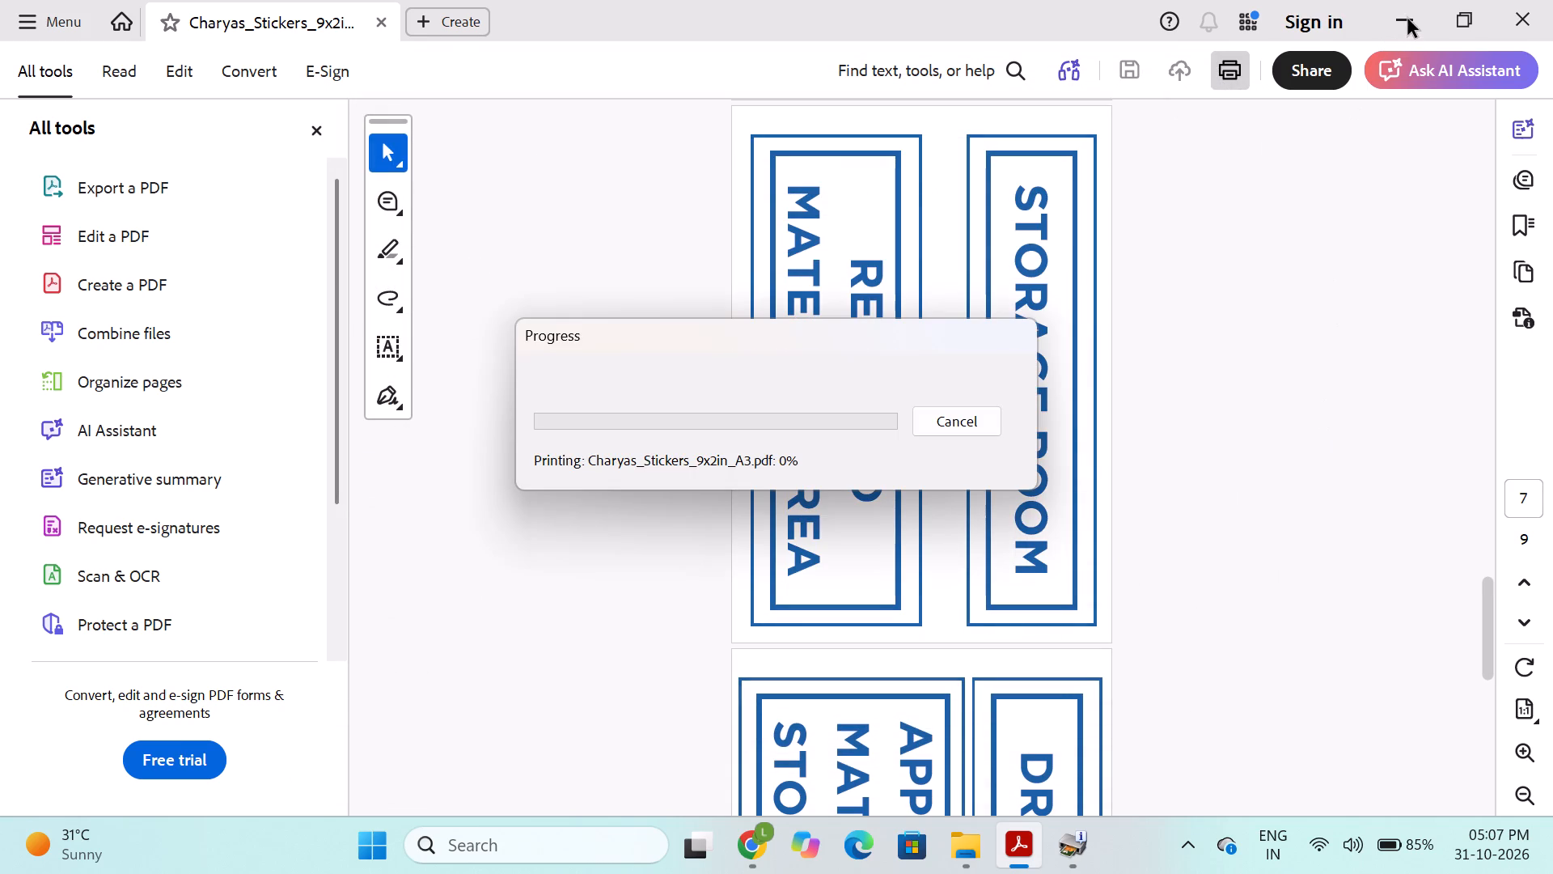